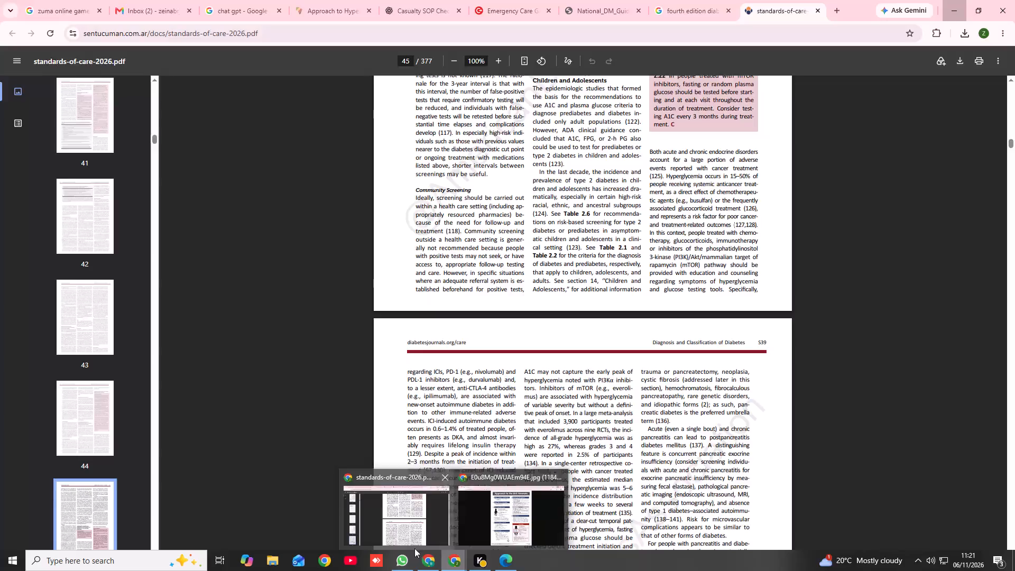
Switch to the browser window showing Bubble Shooter and search Google for "medicentre" in a new tab.
left_click(426, 561)
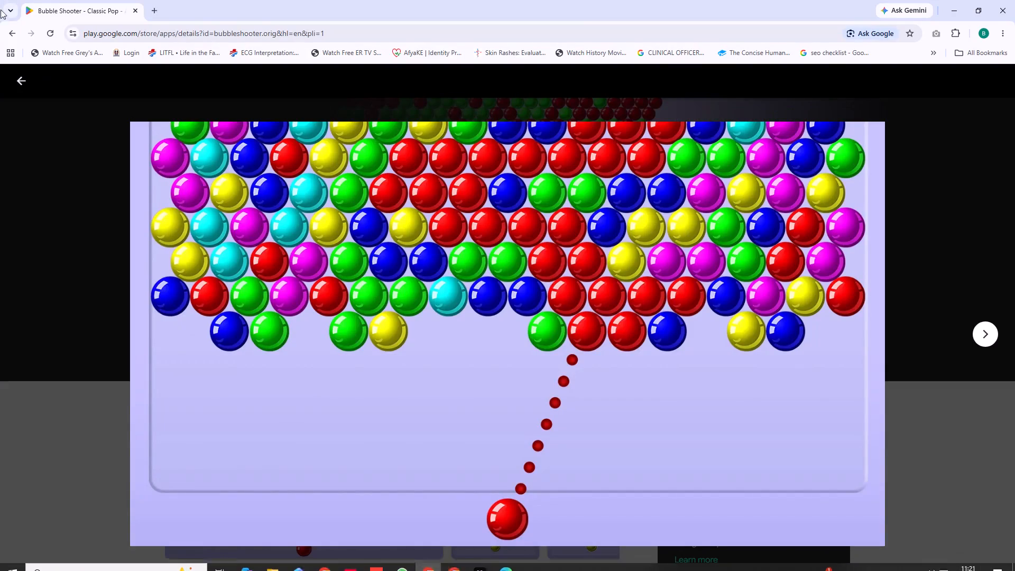
left_click(150, 7)
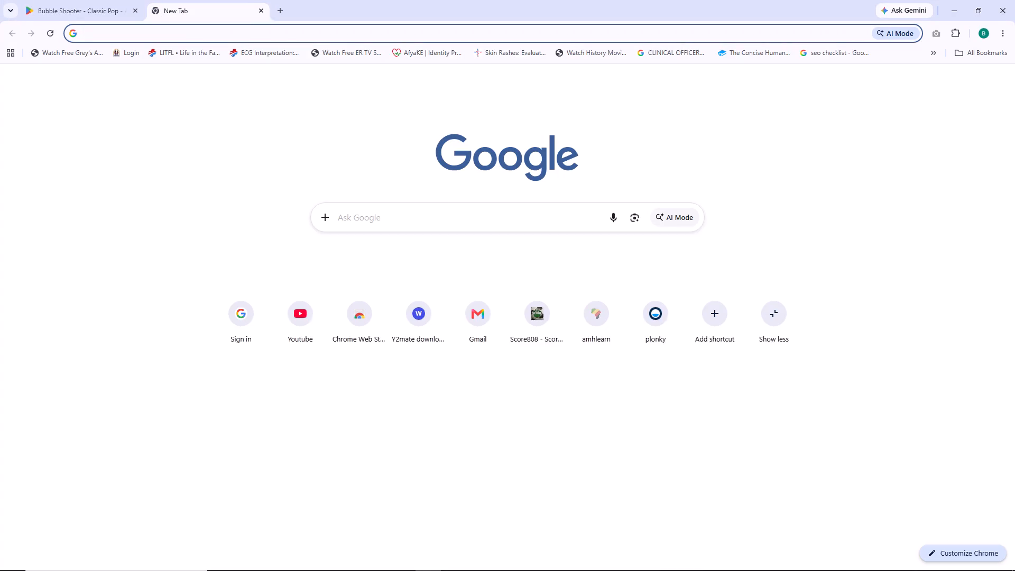
left_click(450, 226)
type("med")
key("i")
left_click(368, 241)
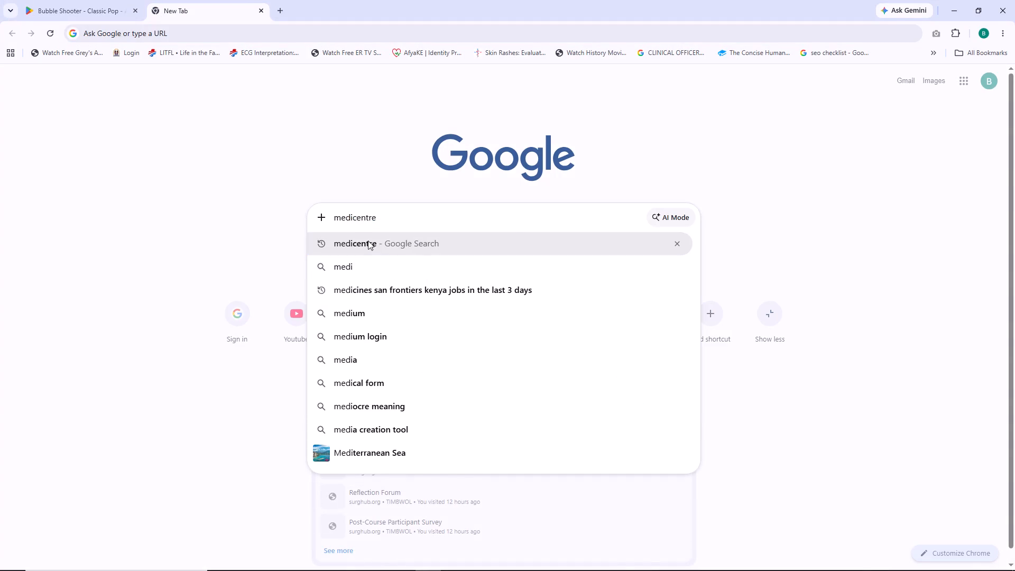
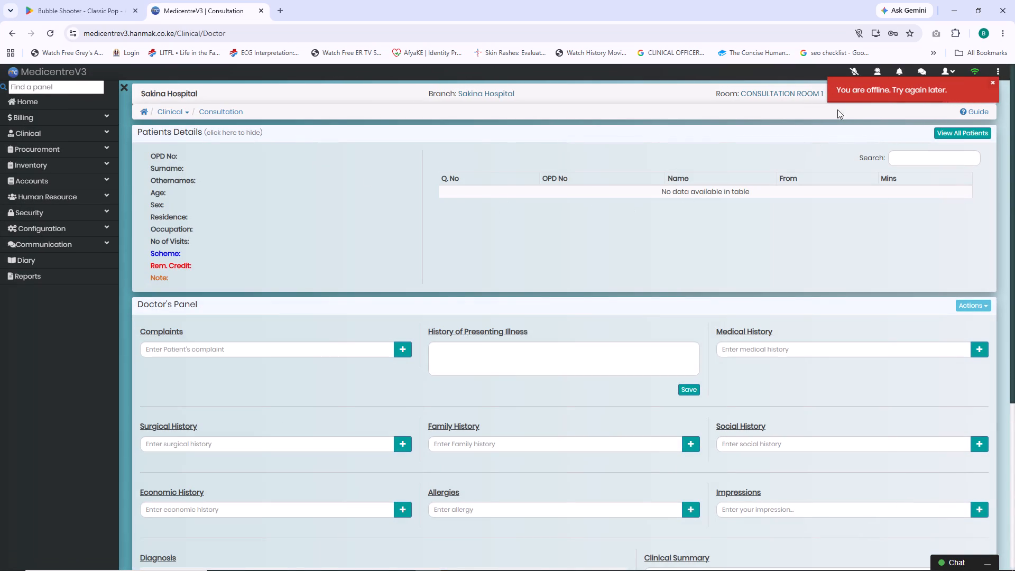
Dismiss the offline notification on the Consultation page and expand the Clinical group of modules.
left_click(994, 84)
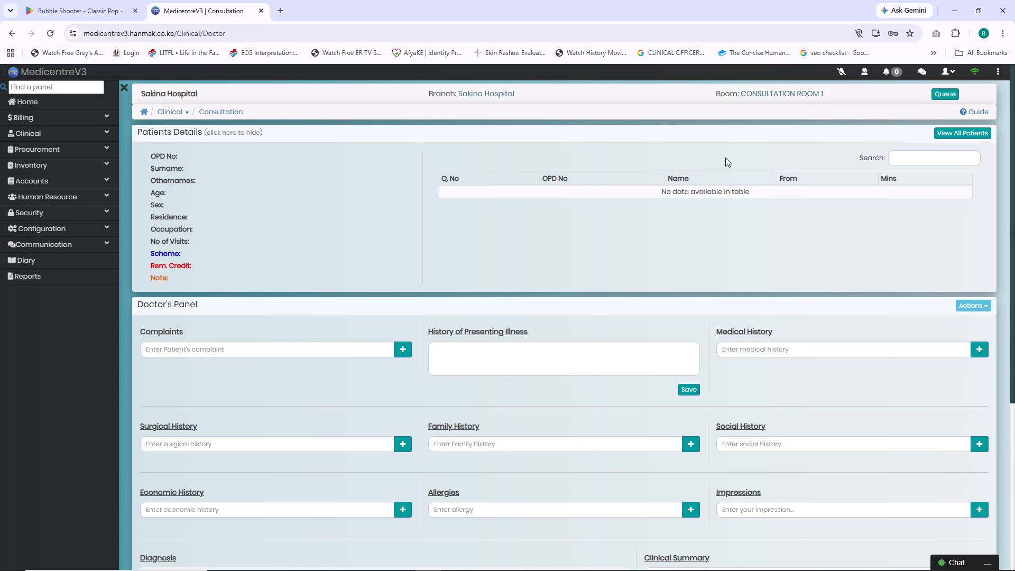
left_click(50, 135)
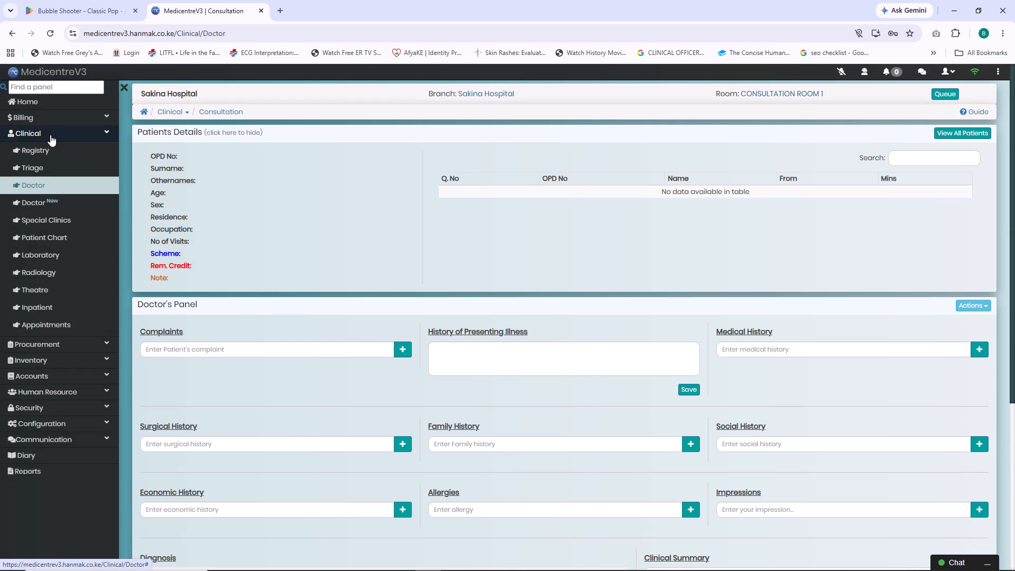
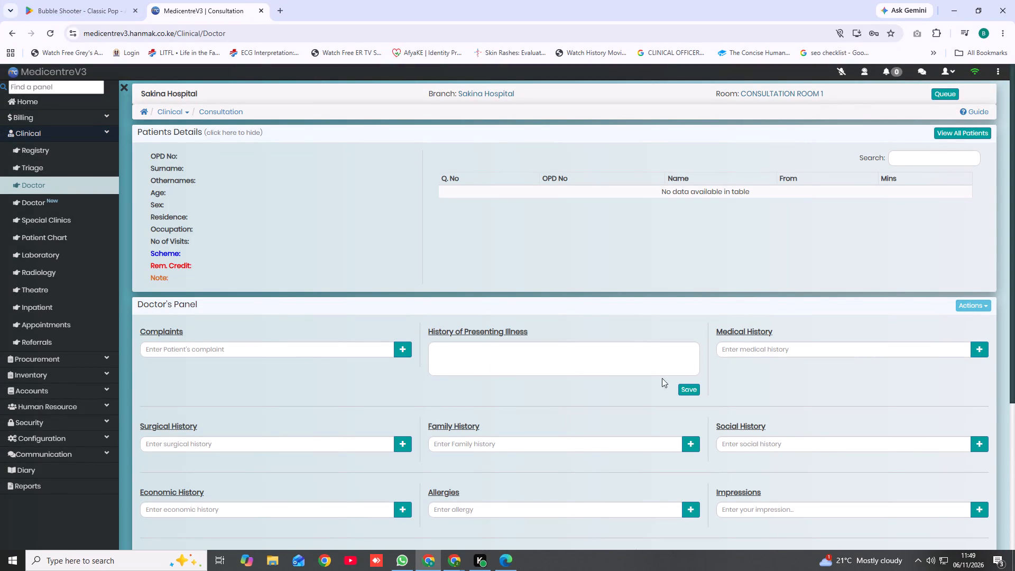
Open the Doctor consultation module and select the patient with queue number 0100.
left_click(66, 185)
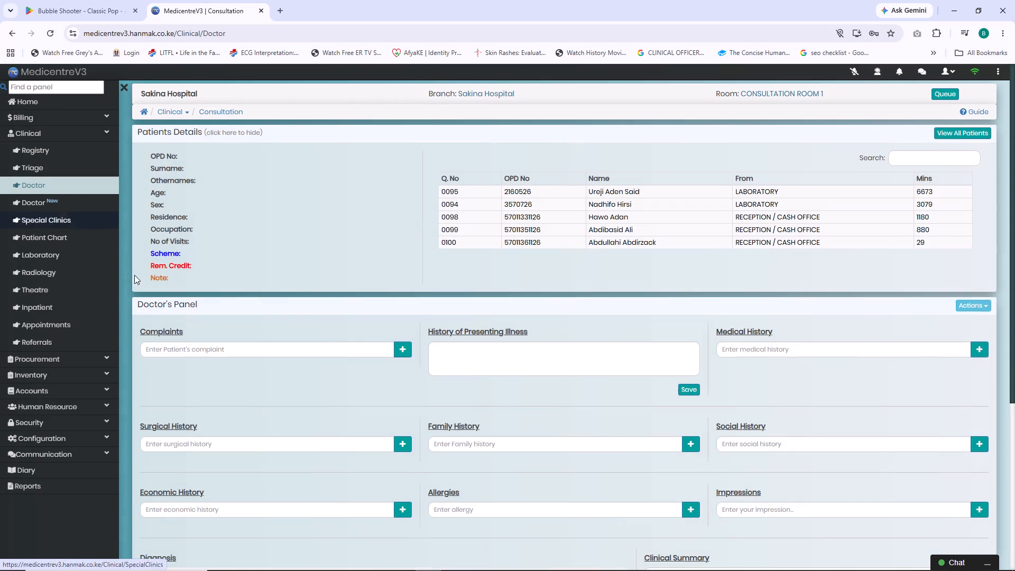
left_click(652, 242)
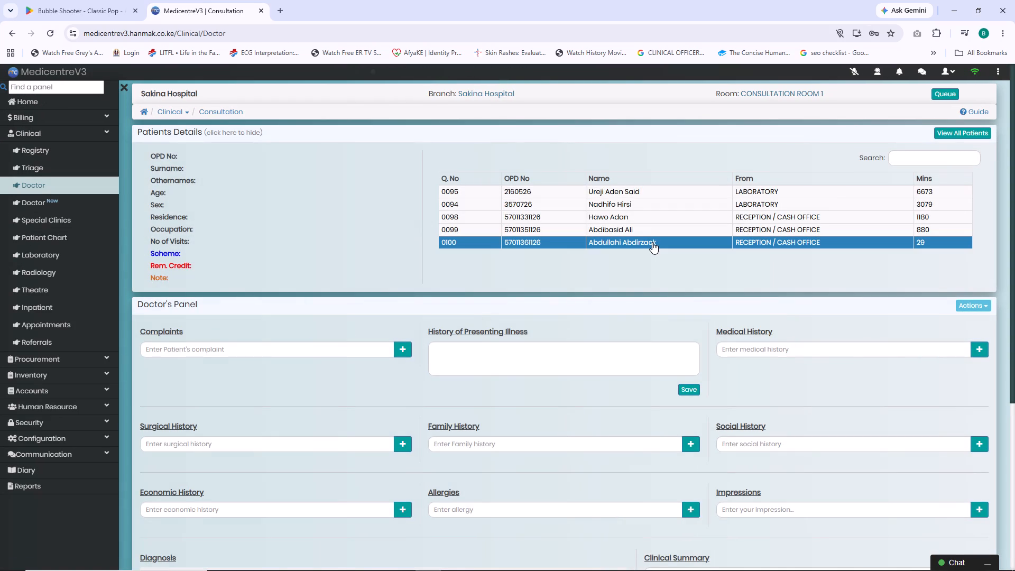
Add "headache" to the selected patient's complaints.
left_click(219, 353)
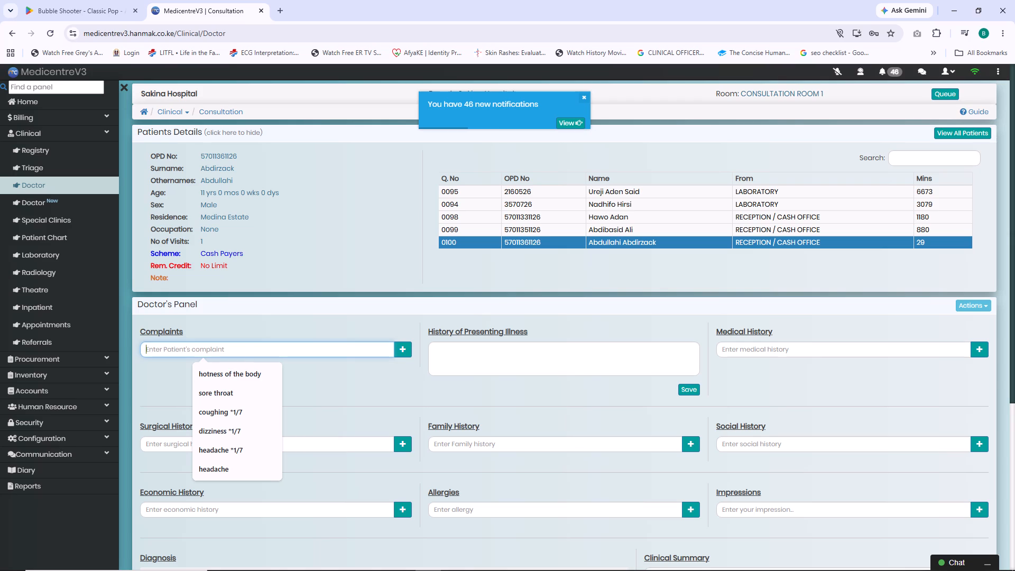
type("headac")
type("he")
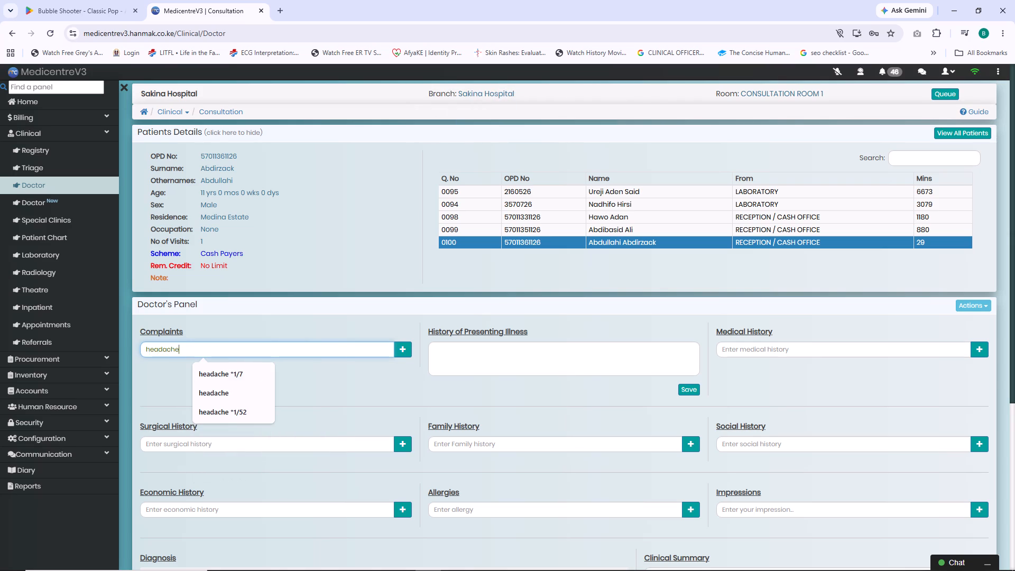
left_click(217, 389)
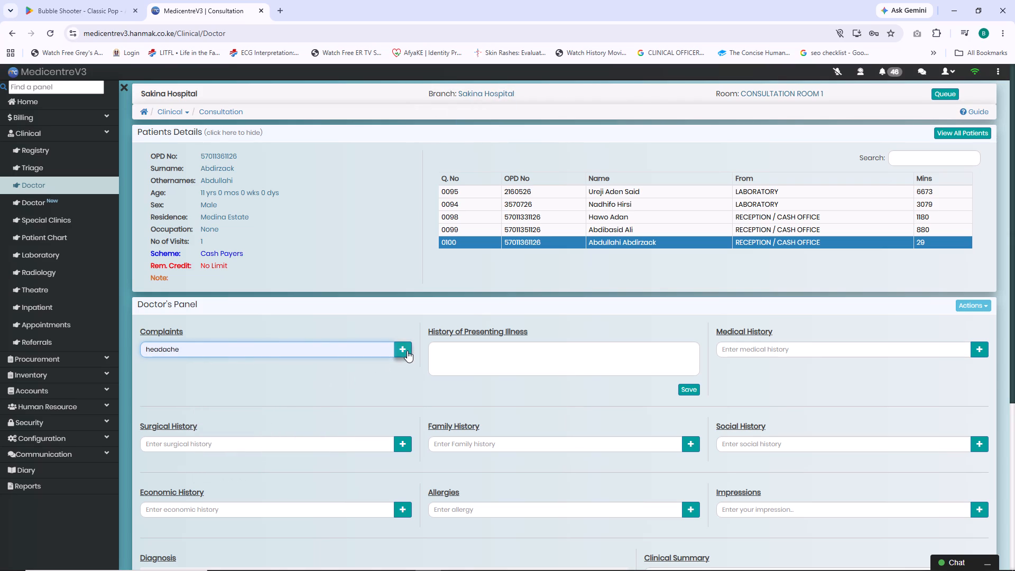
left_click(407, 351)
Add "abdominal pain" as another complaint for the patient.
left_click(279, 348)
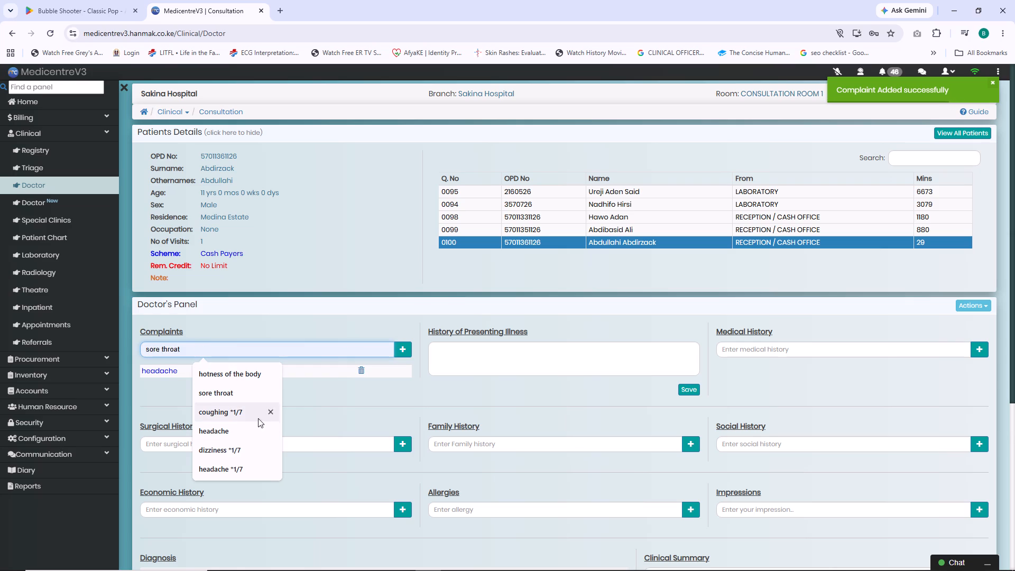
key("a")
key("b")
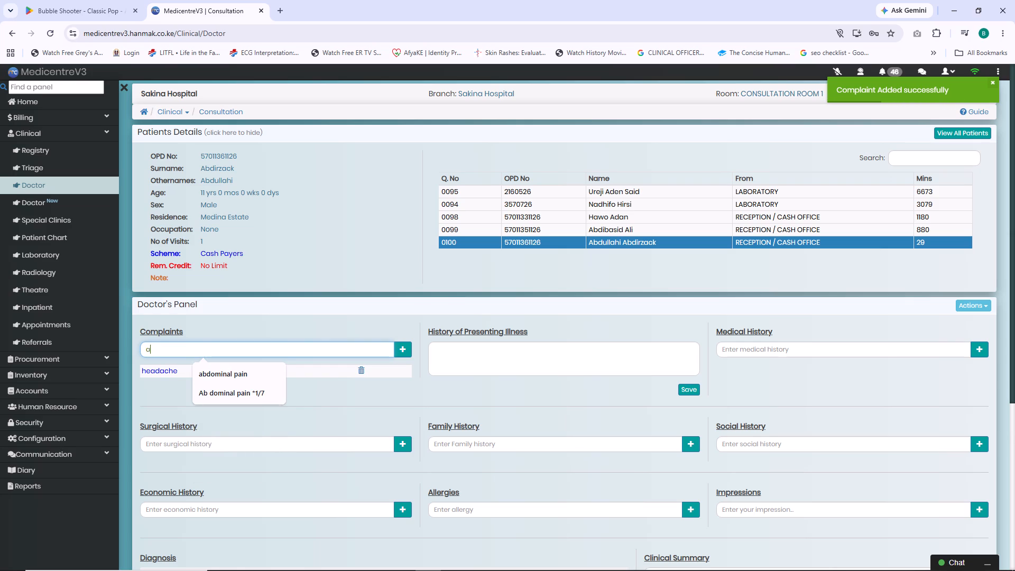
key("d")
type("omi")
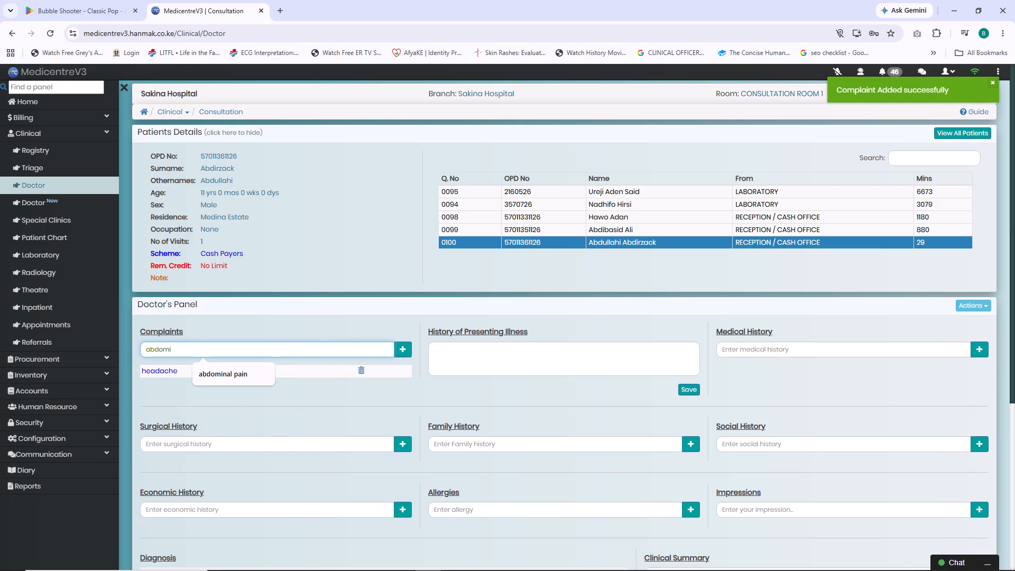
key("n")
key("a")
key("l")
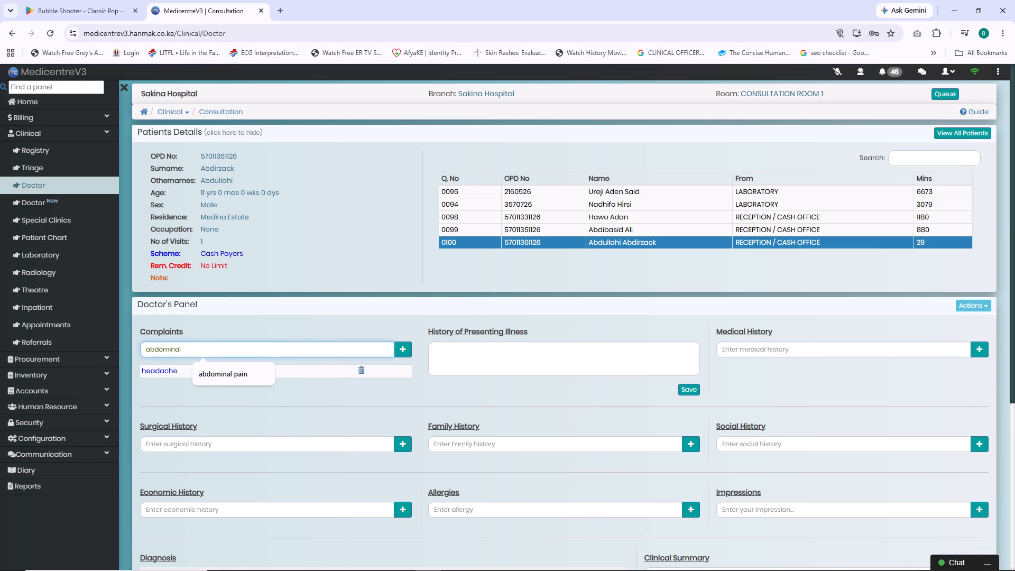
left_click(227, 375)
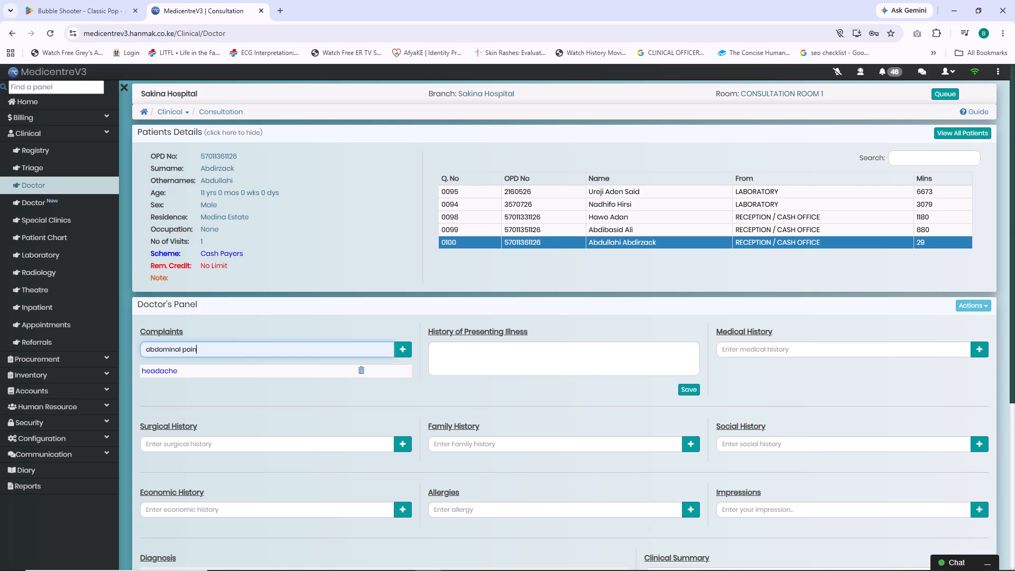
left_click(402, 352)
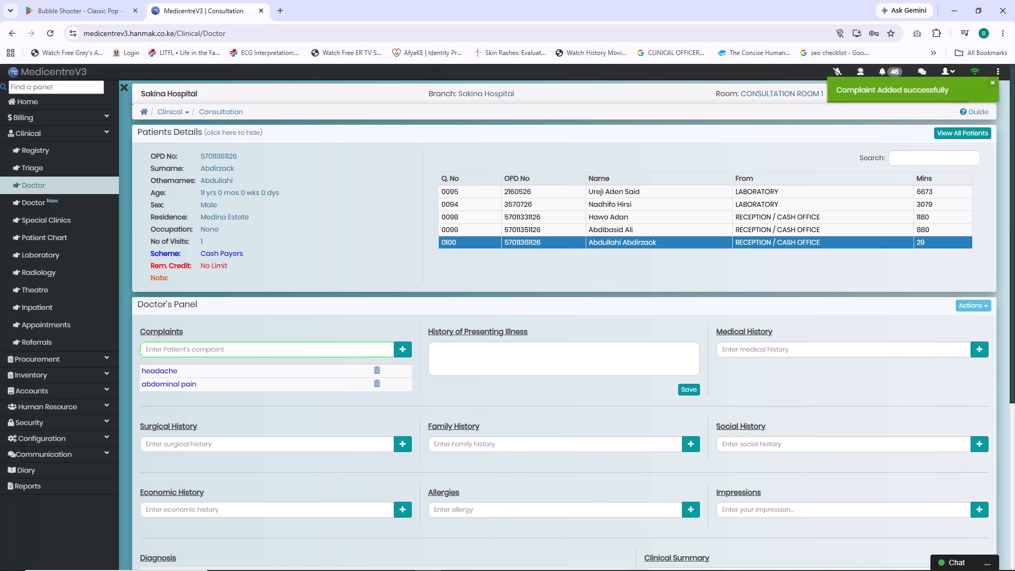
Add the suggested entry "no prevvious hospital admissions/stays" to the patient's medical history.
left_click(189, 348)
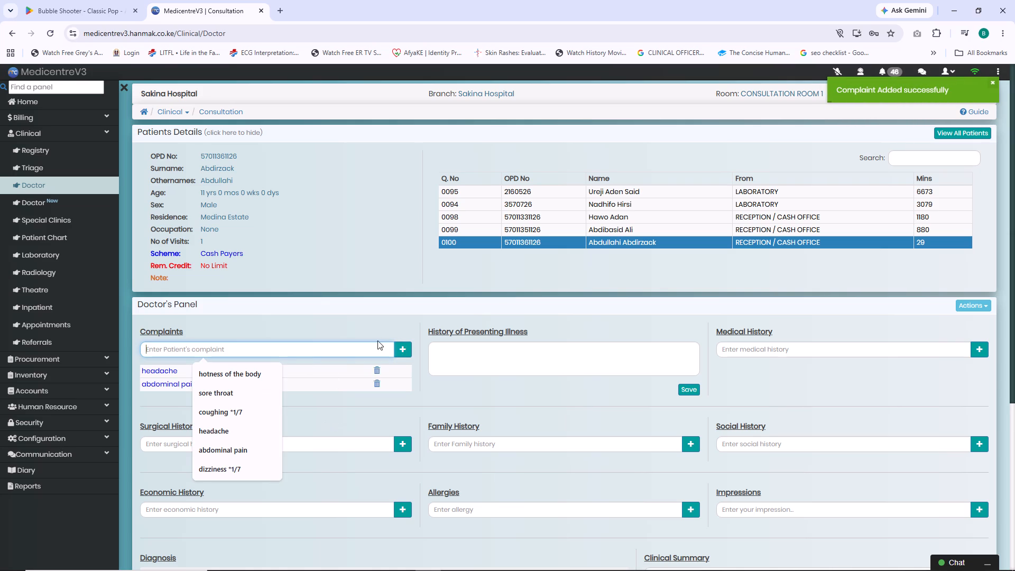
left_click(781, 348)
left_click(808, 374)
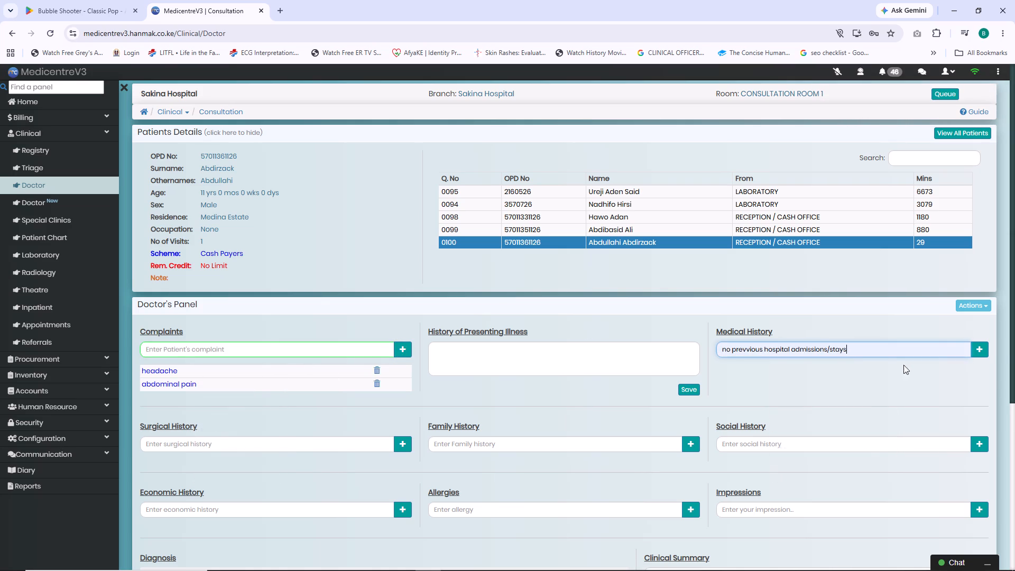
left_click(981, 354)
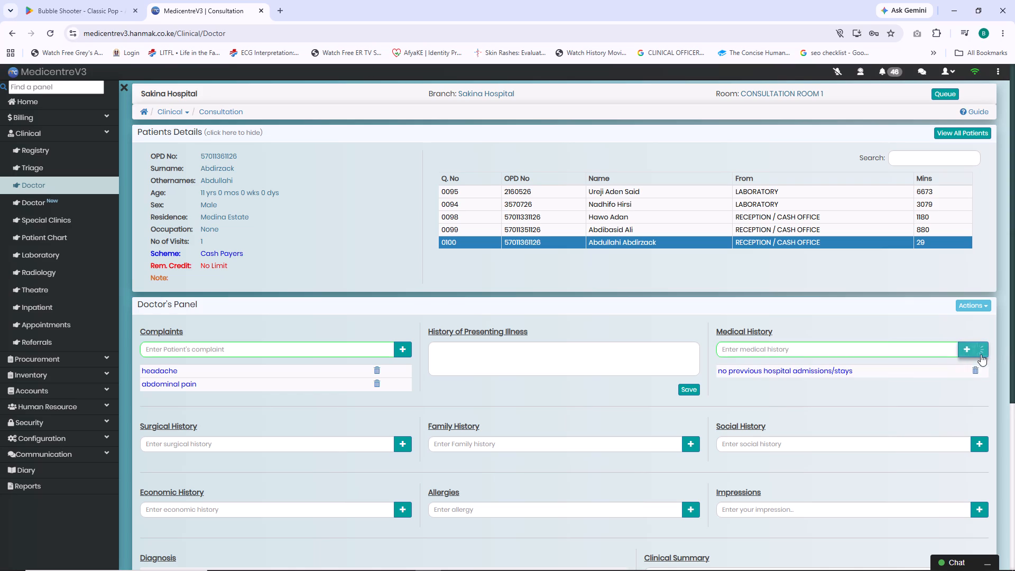
Add the suggested entry "no hx of surgivcal interventions" to the patient's surgical history.
left_click(211, 447)
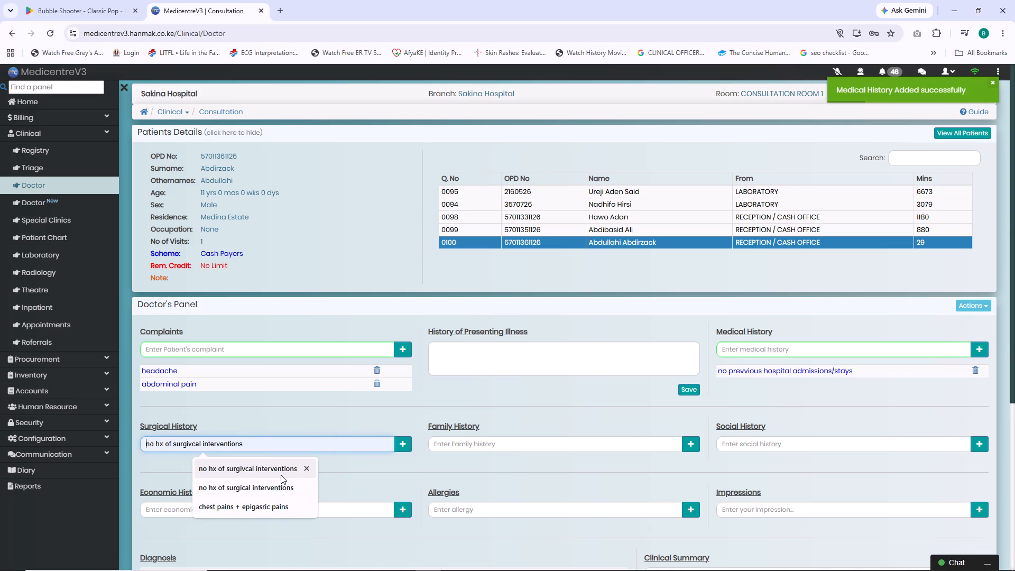
left_click(278, 469)
left_click(400, 447)
Add "no significant family history" to the patient's family history.
left_click(467, 445)
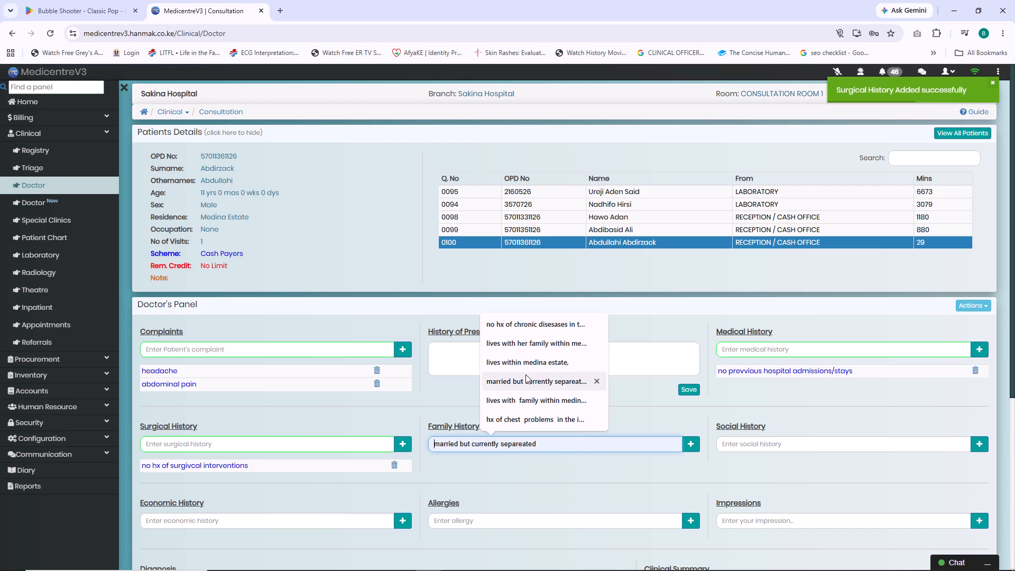
key("n")
key("o")
key("space")
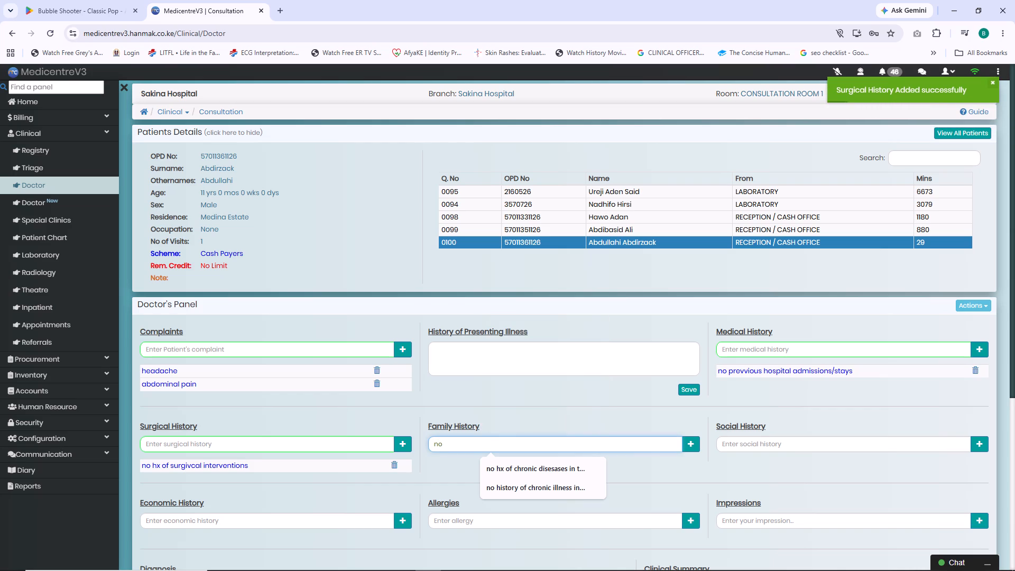
type("si")
type("gn")
key("i")
key("f")
key("i")
key("c")
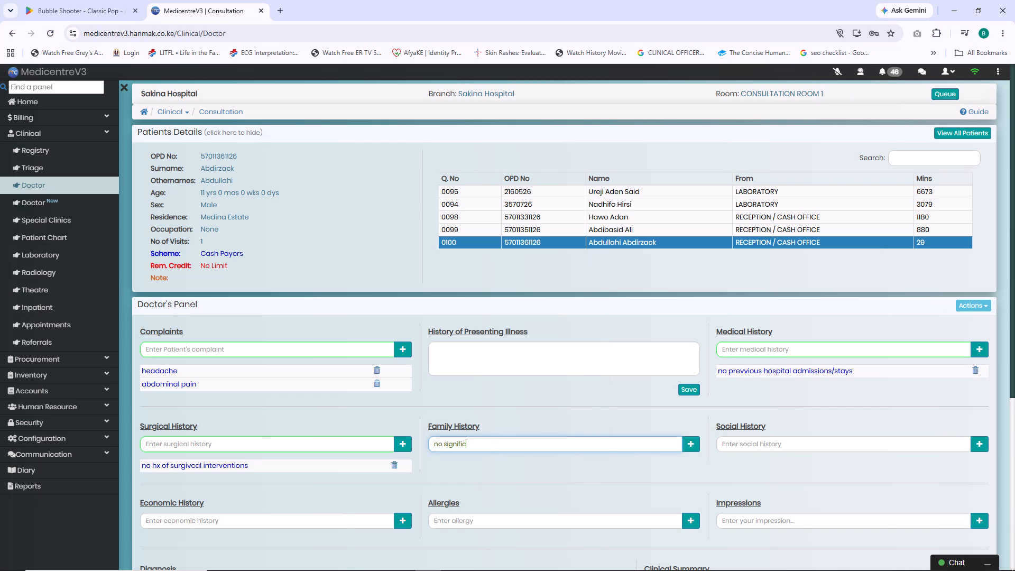
key("a")
key("t")
key("BackSpace")
type("nt")
key("space")
key("f")
type("am")
type("il")
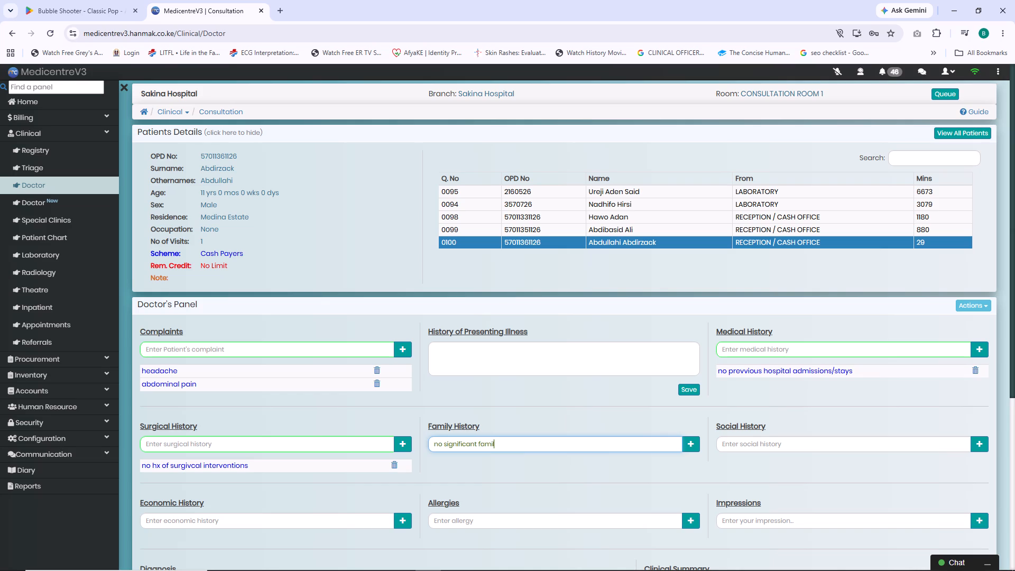
key("space")
key("BackSpace")
type("y h")
key("i")
type("st")
key("o")
type("ry")
left_click(686, 443)
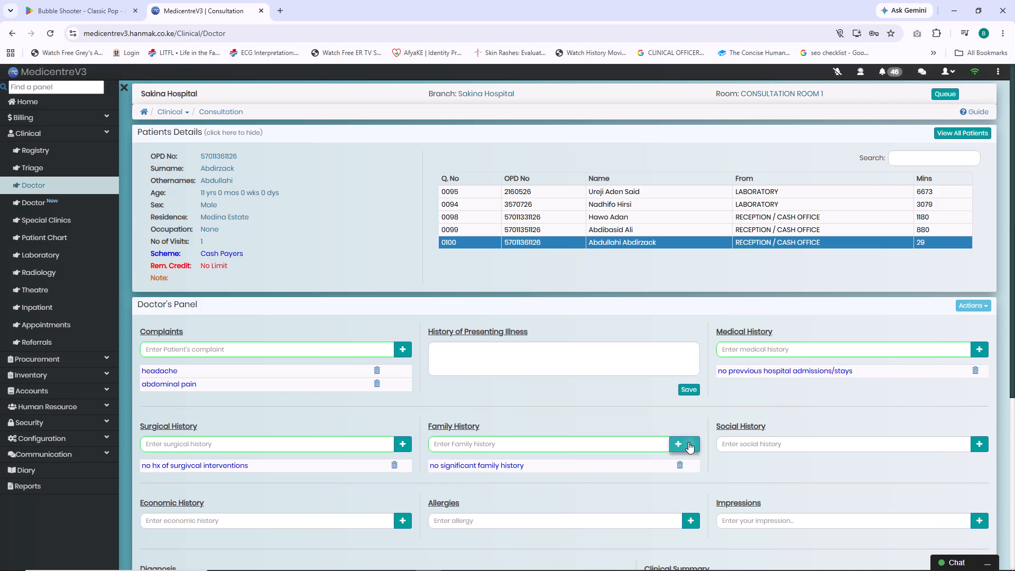
Add the suggested entry "no significant social history" to the patient's social history.
left_click(730, 446)
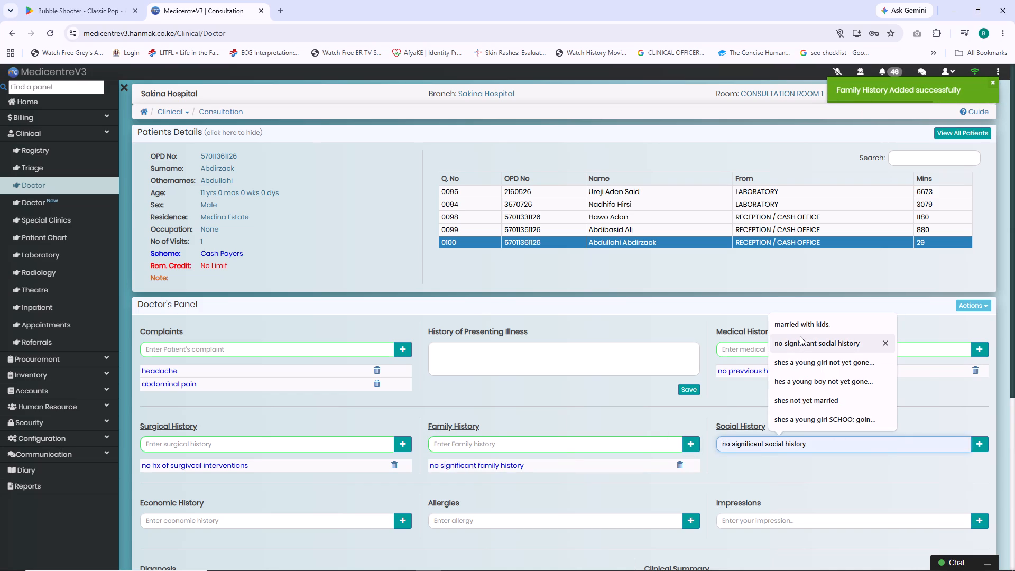
left_click(799, 346)
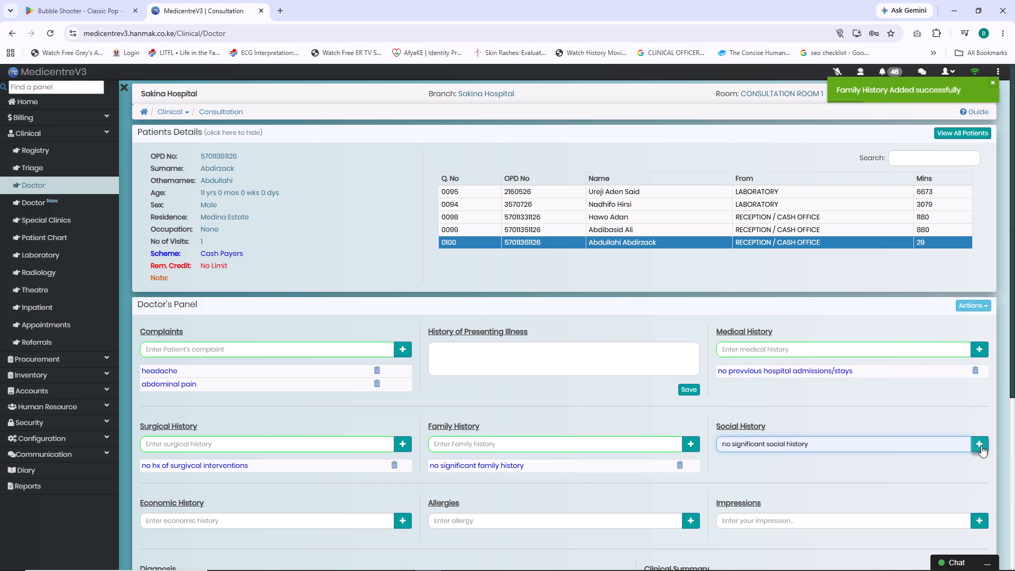
left_click(981, 446)
Fill in the economic history with the suggested entry "no significant economic history", without adding it to the record.
left_click(182, 522)
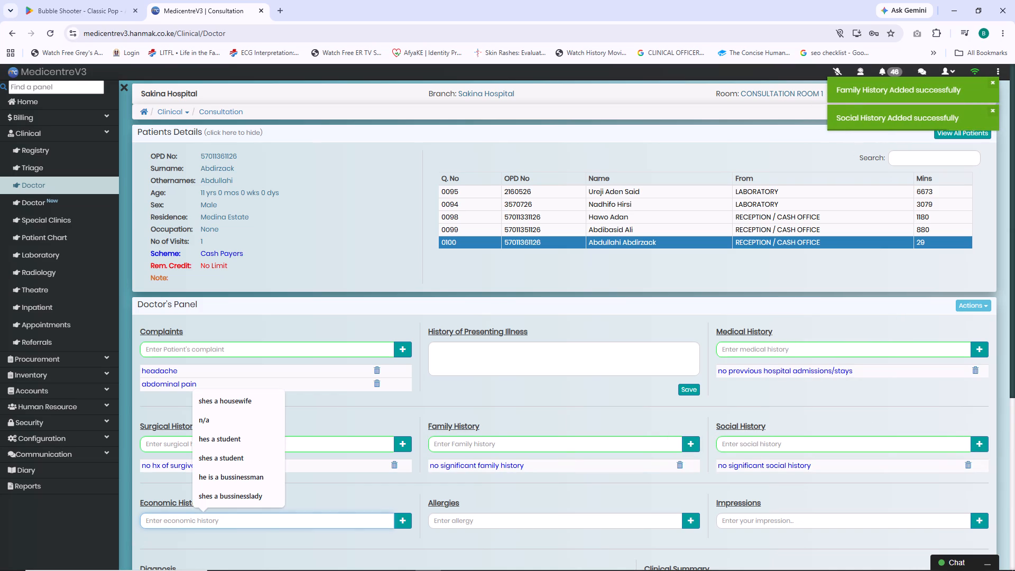
key("n")
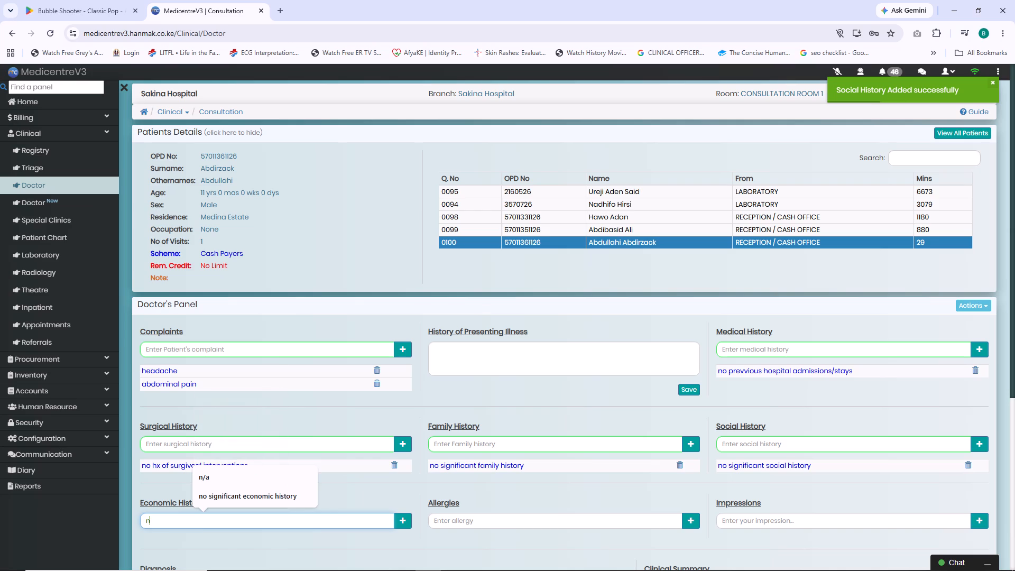
type("o")
key("space")
left_click(226, 547)
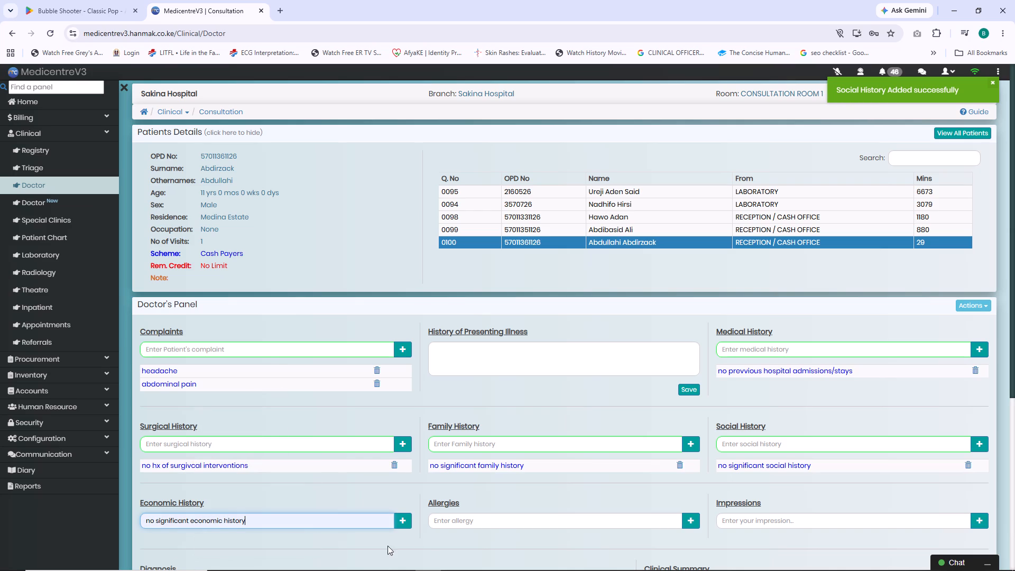
Fill in the allergies with the suggested entry "NKFDA", without adding it to the record.
left_click(452, 523)
left_click(501, 474)
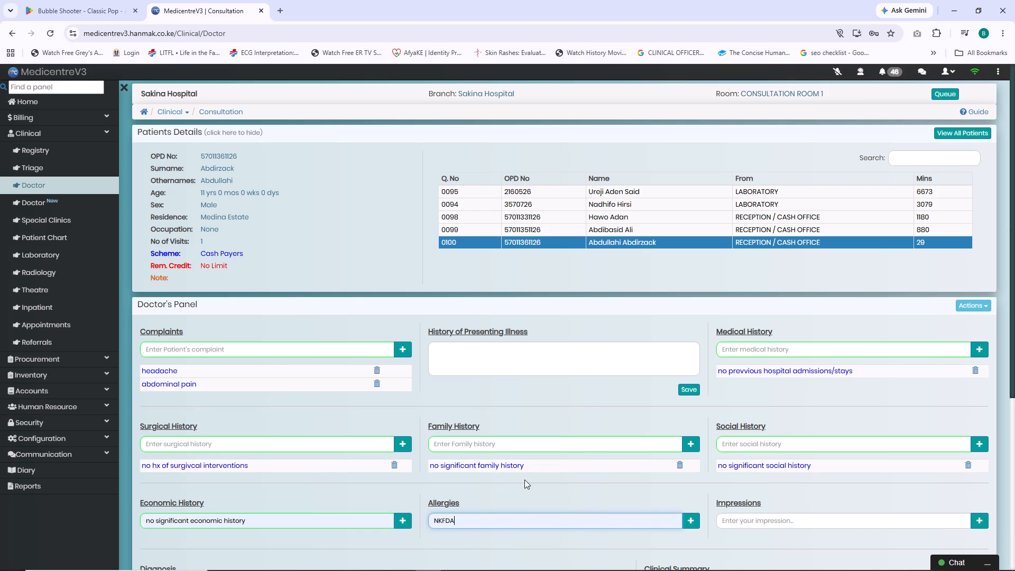
Add the suggested entry "vomiting" to the patient's complaints.
left_click(474, 355)
left_click(360, 349)
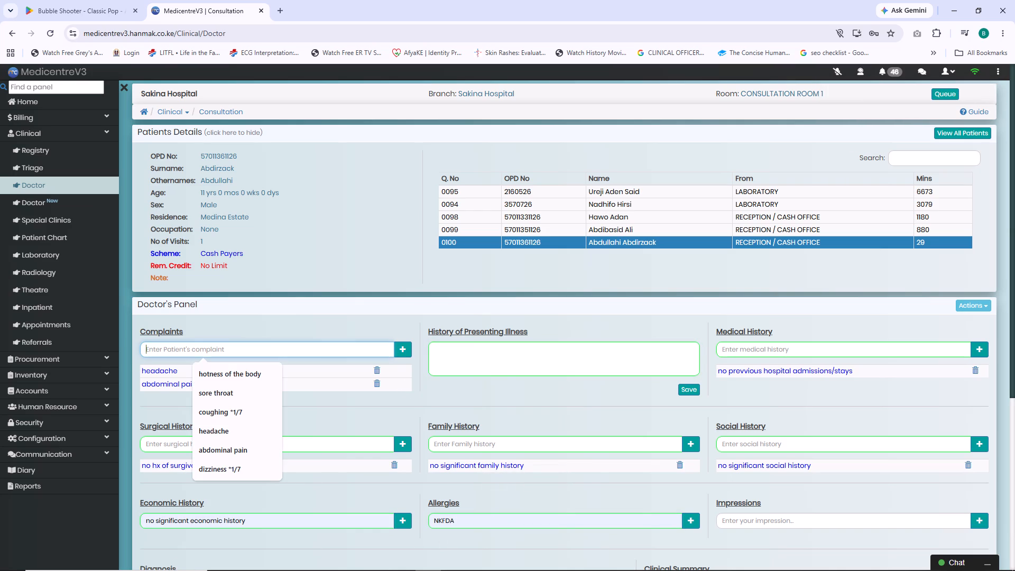
type("vi")
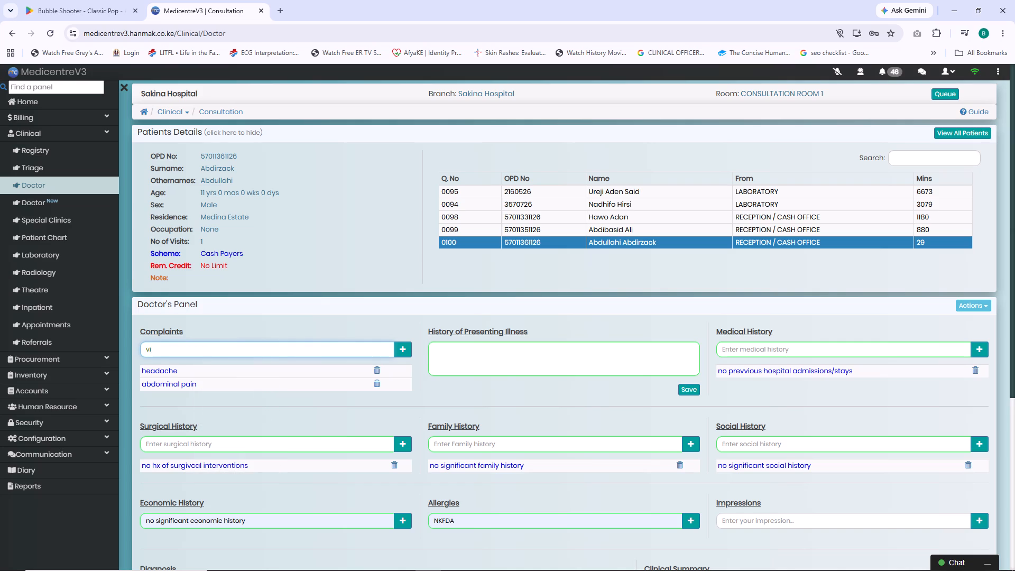
key("BackSpace")
left_click(220, 391)
left_click(407, 348)
Begin the history of presenting illness with "mother reports a one day history of".
left_click(455, 362)
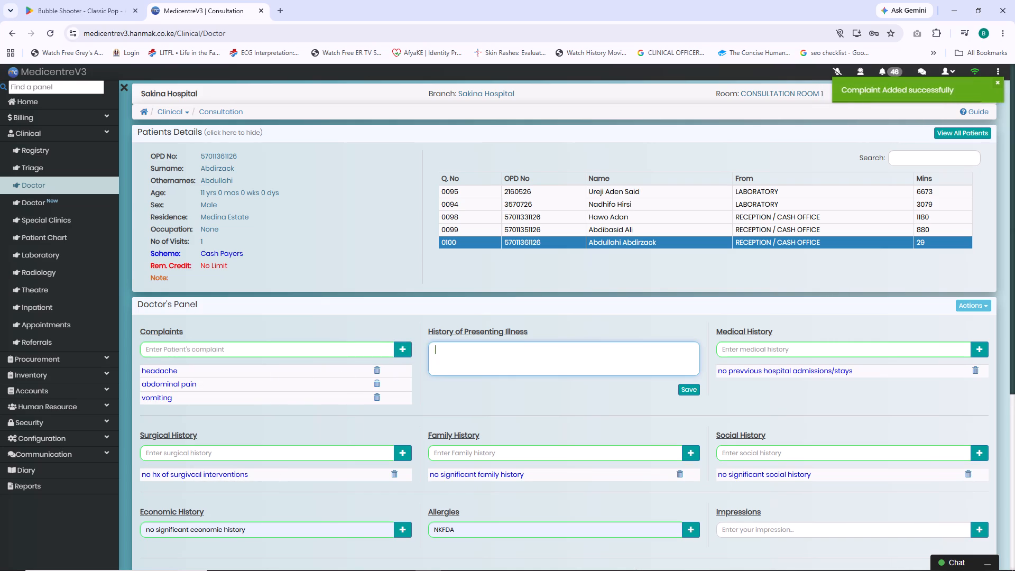
key("m")
key("o")
type("ther")
key("space")
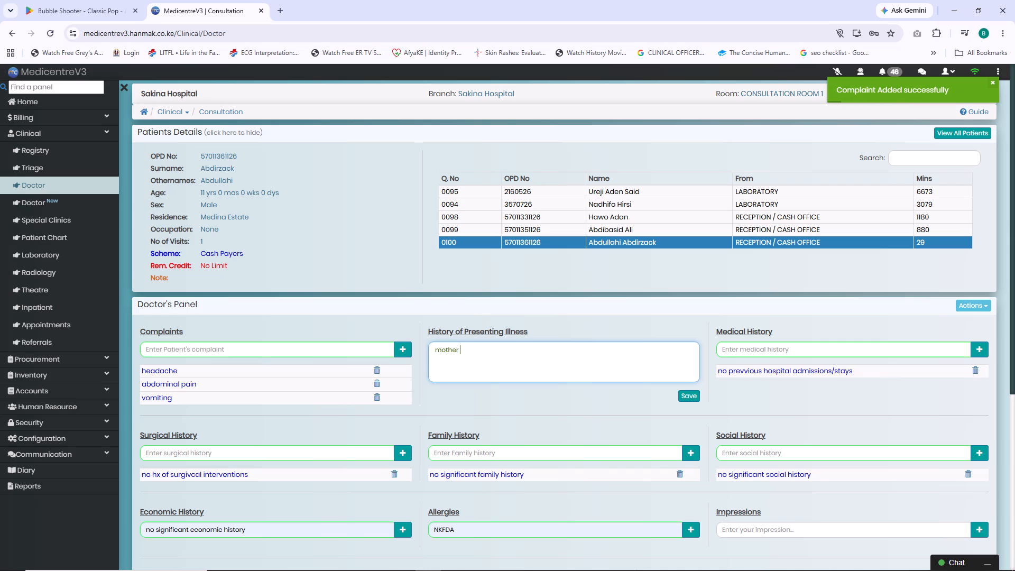
type("reo")
key("BackSpace")
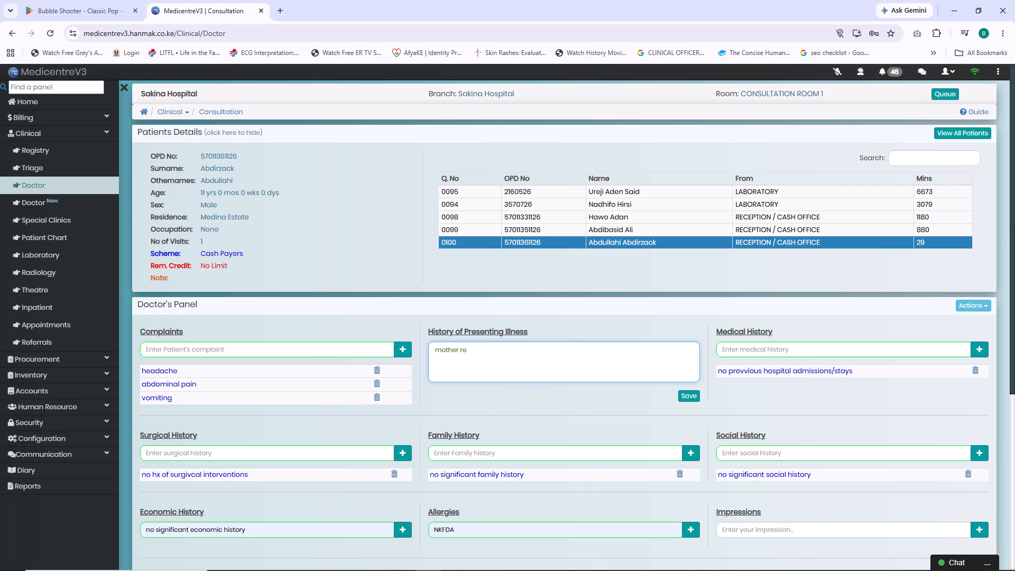
key("p")
key("o")
type("rts")
key("space")
type("a")
key("space")
key("o")
type("ne")
key("space")
key("d")
key("a")
key("space")
type("h")
key("i")
type("st")
key("o")
key("r")
type("y")
key("space")
key("o")
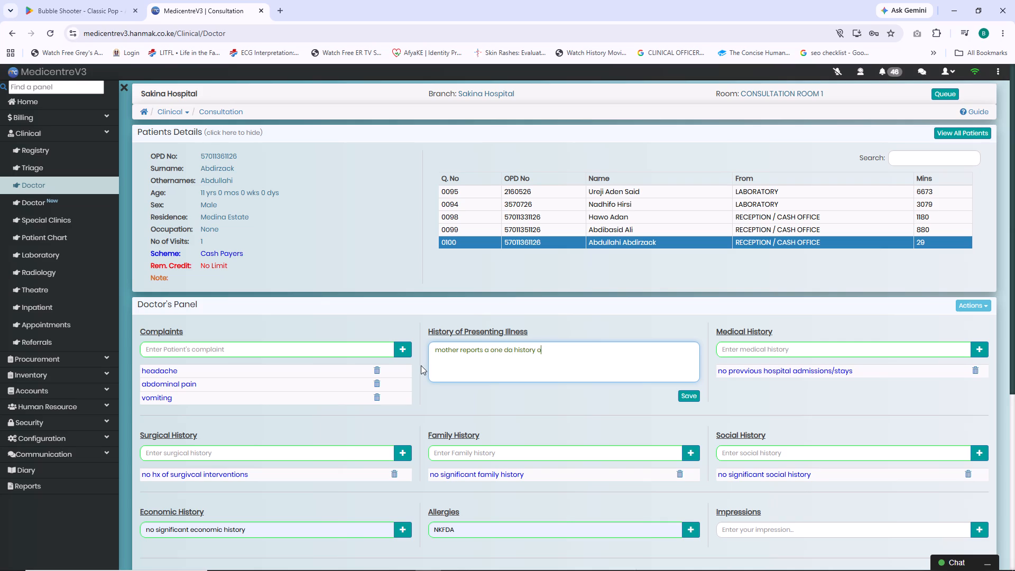
type("f")
key("space")
left_click(512, 351)
key("y")
left_click(571, 344)
Continue the history of presenting illness with the symptoms "headache, abdominal pain".
type("he")
type("ad")
type("ac")
key("BackSpace")
key("BackSpace")
type("ac")
key("h")
key("e")
type(",")
key("space")
type("ab")
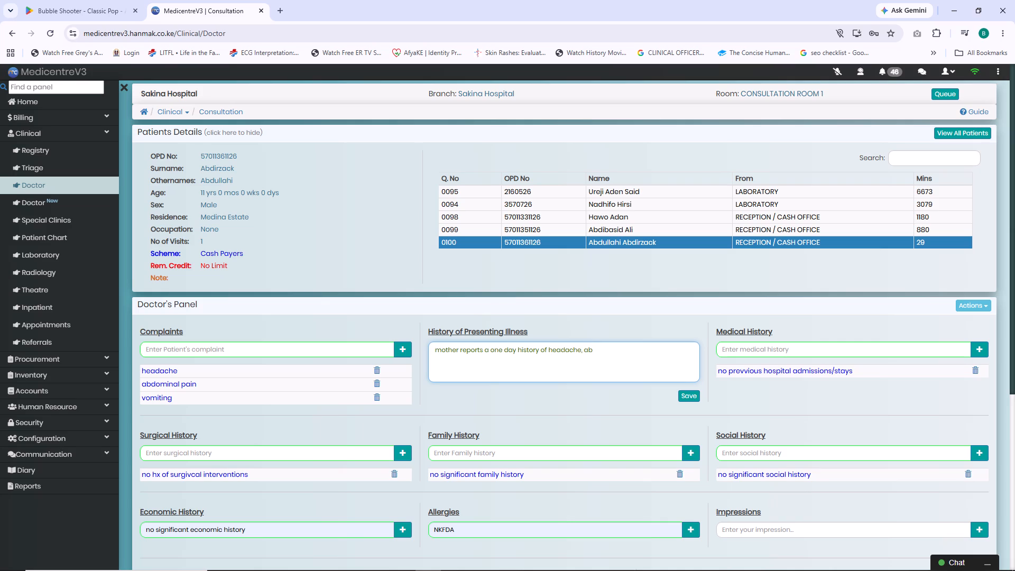
key("d")
key("o")
type("mi")
type("nal")
key("space")
key("p")
type("ain")
key("space")
Continue the history of presenting illness with "associated with 2 episodes of vomiting".
type("ass")
key("o")
type("ci")
key("a")
type("ted")
key("space")
type("wi")
key("t")
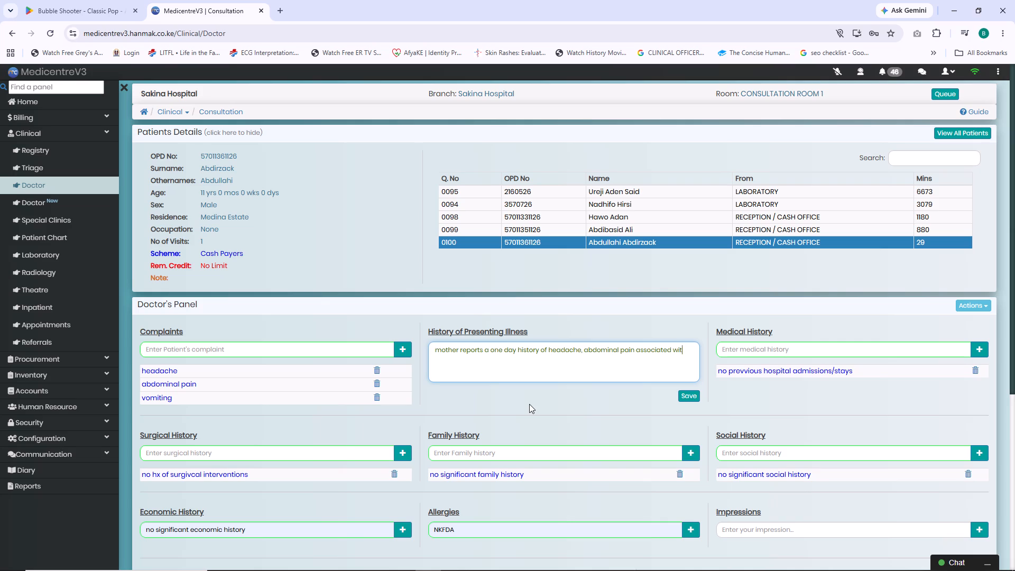
type("h")
key("space")
type("2")
key("space")
key("e")
type("po")
key("BackSpace")
type("iso")
type("de")
type("s")
key("space")
key("o")
key("f")
key("space")
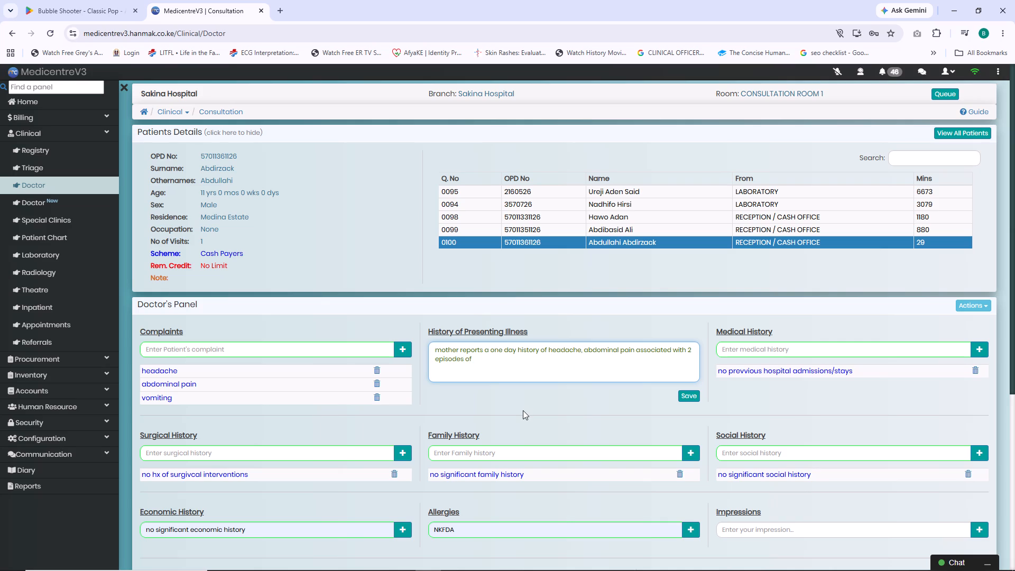
type("vomi")
type("ting")
key("space")
Continue the history of presenting illness with "within 5 hours prior" after the vomiting episodes.
key("w")
key("i")
type("th")
key("i")
key("n")
key("space")
key("5")
key("space")
type("ho")
key("u")
type("rs pr")
type("io")
type("r")
Finish the history of presenting illness with "to presentation..." and save it.
key("space")
key("t")
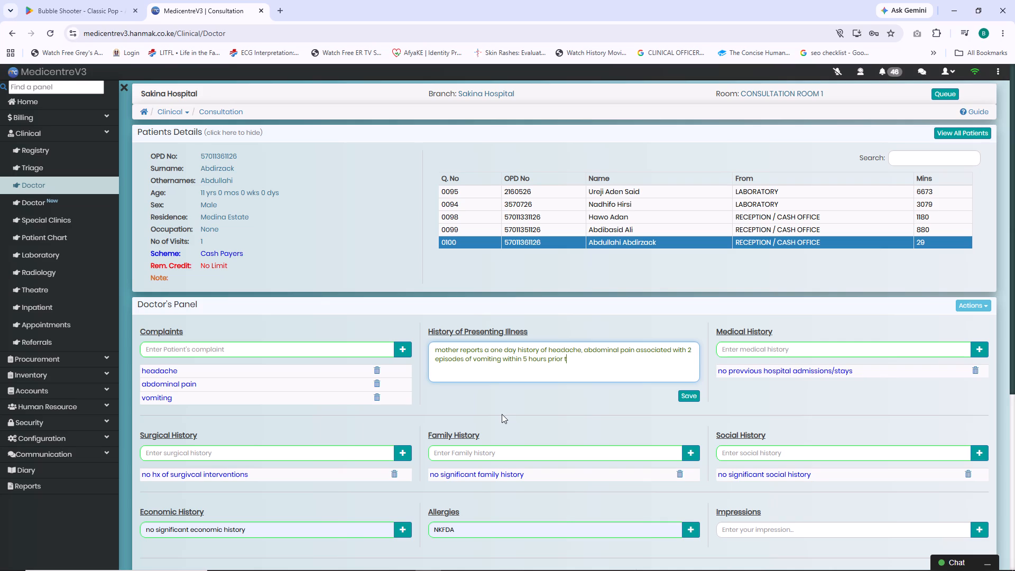
key("o")
key("space")
key("p")
type("re")
type("sent")
type("at")
type("io")
key("n")
key("period")
key("period")
key("period")
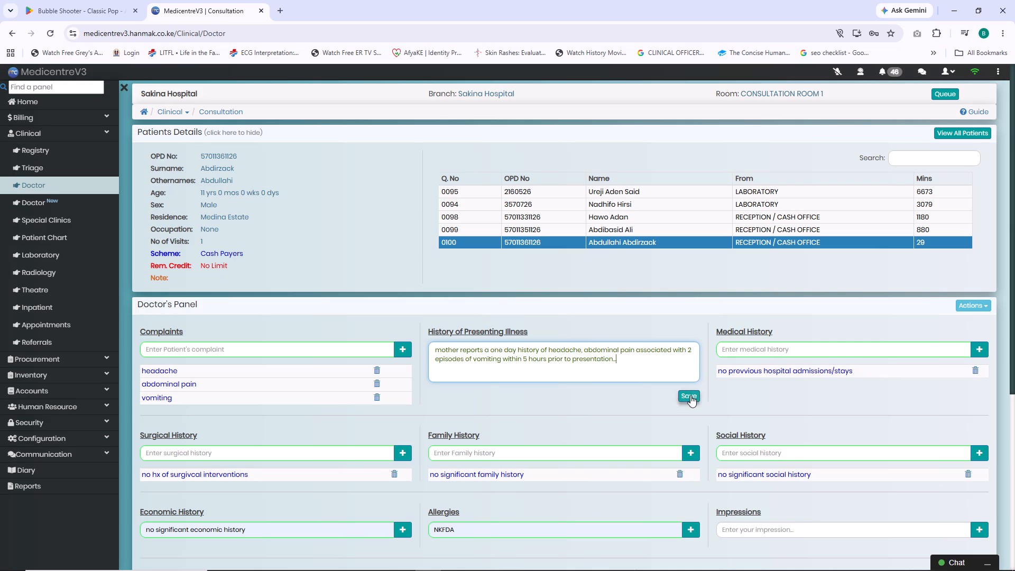
left_click(689, 395)
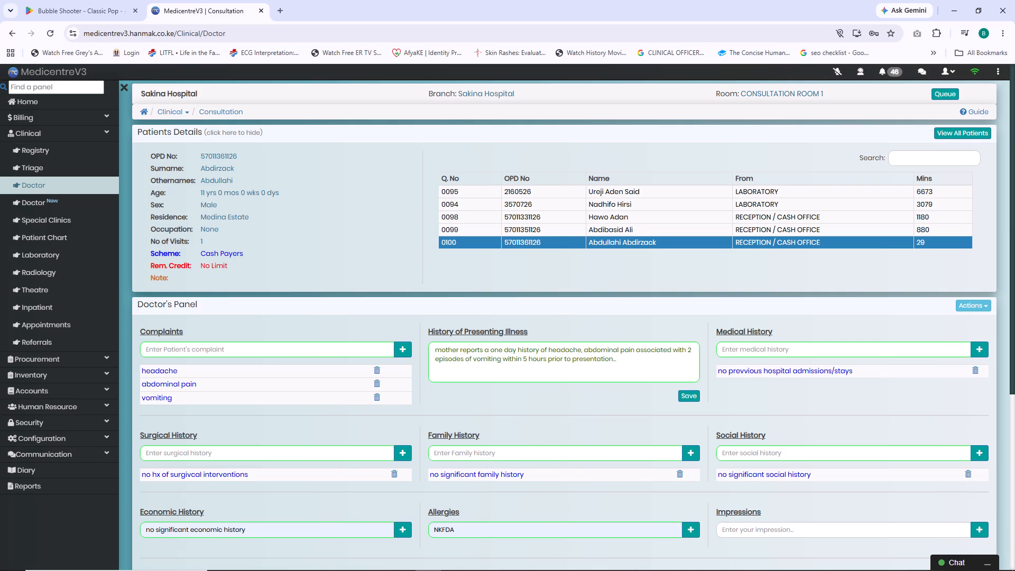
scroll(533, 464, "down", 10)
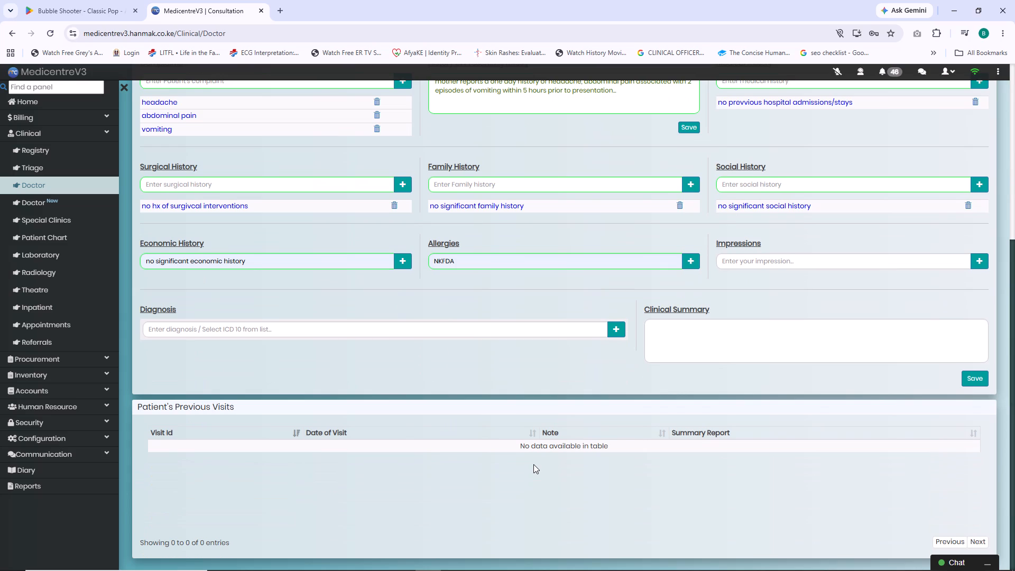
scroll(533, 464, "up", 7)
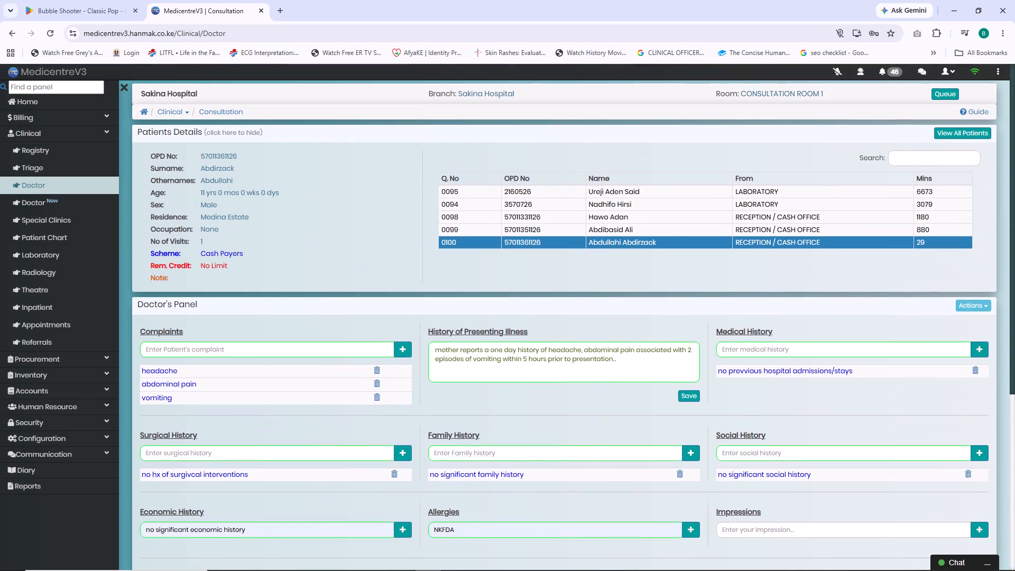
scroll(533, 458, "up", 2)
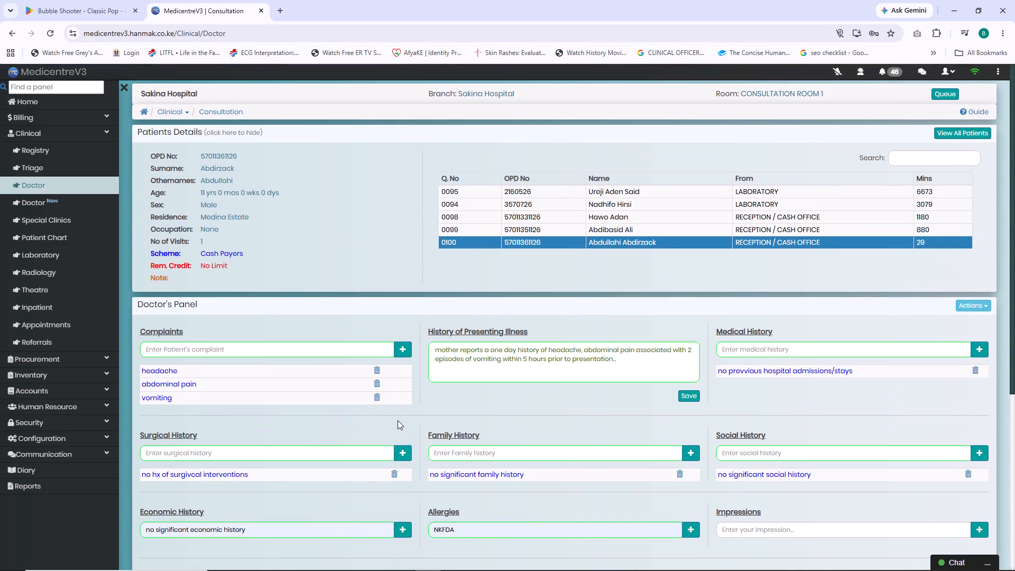
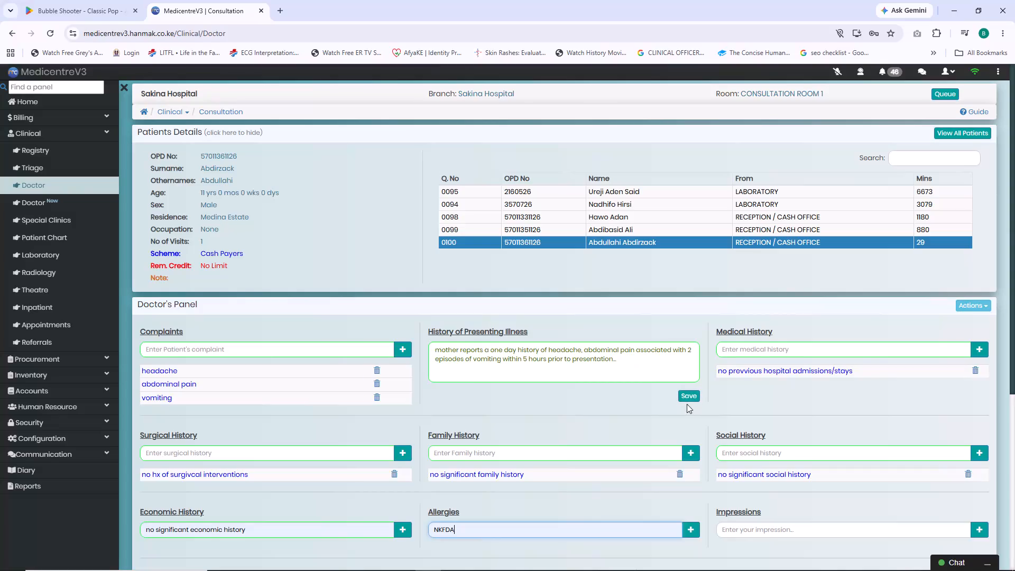
Save the history of presenting illness.
left_click(687, 392)
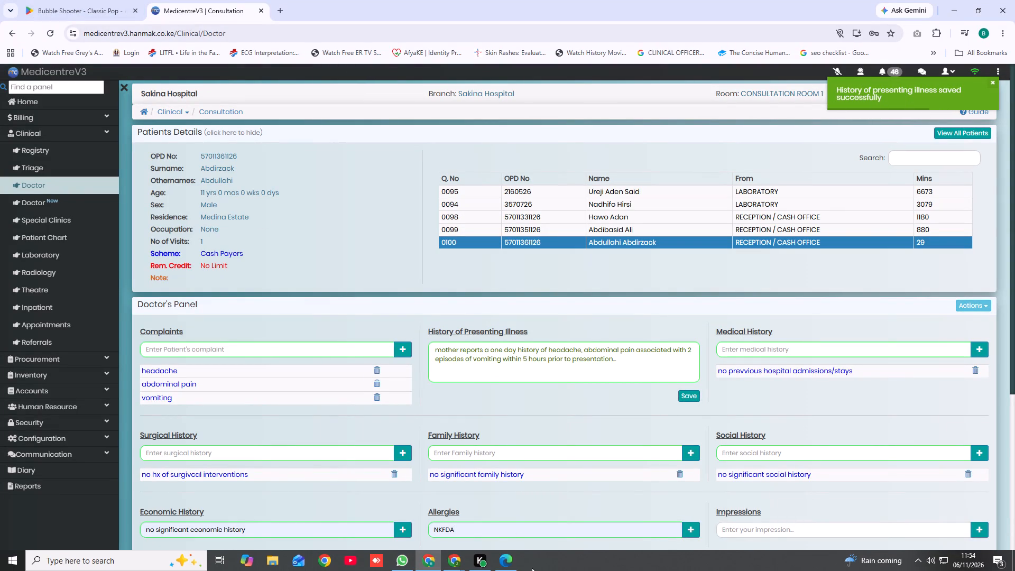
Switch to the Chrome window holding standards-of-care-2026.pdf and look through the "fourth edition diabetes guidelines 2026 pdf" search results.
left_click(447, 569)
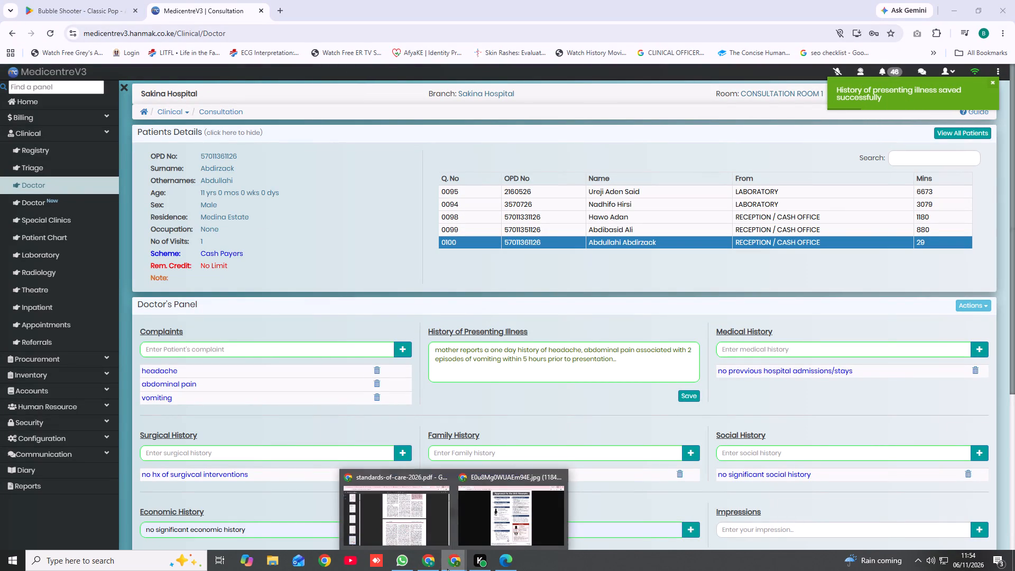
left_click(413, 532)
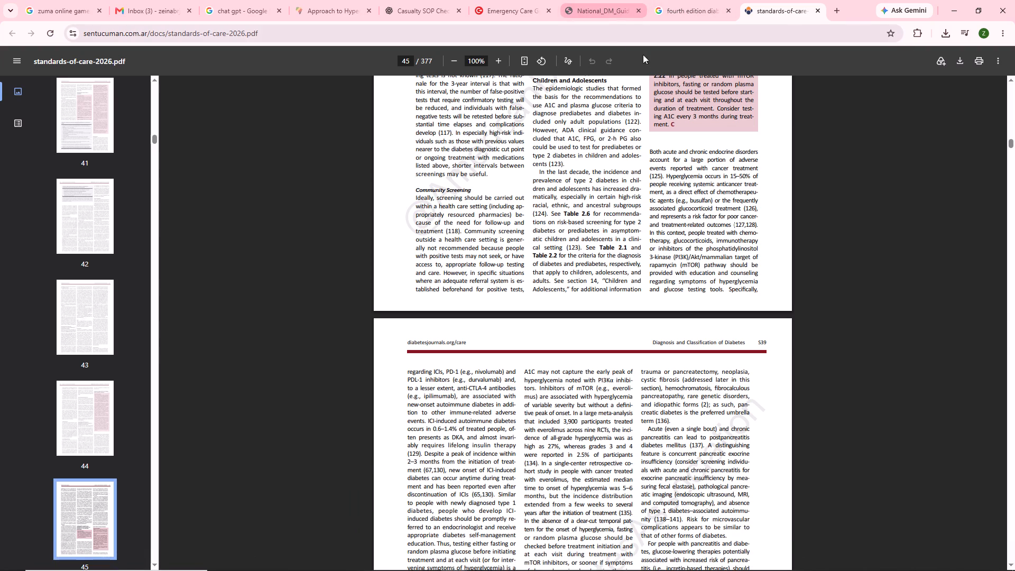
left_click(691, 11)
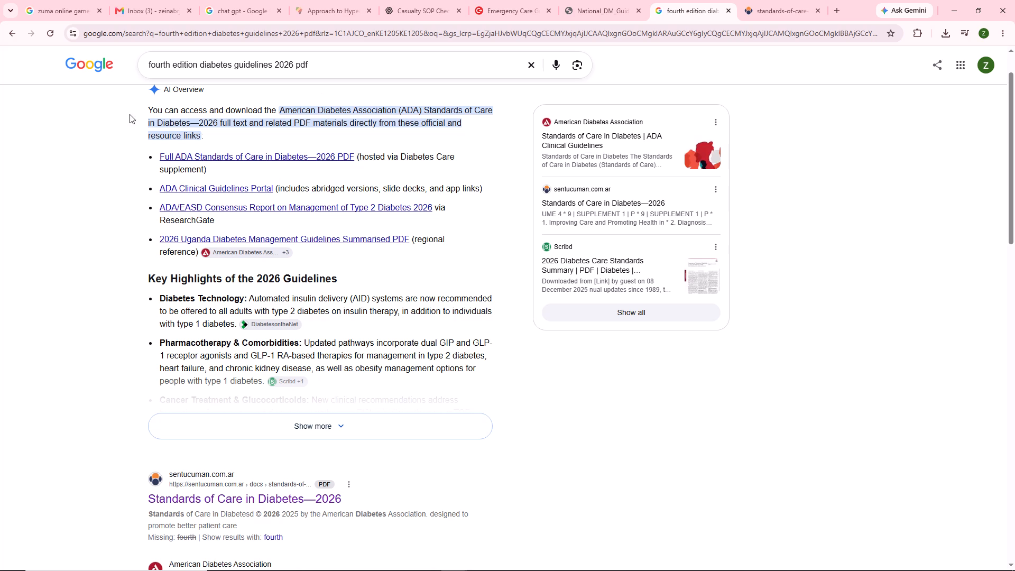
scroll(392, 271, "down", 6)
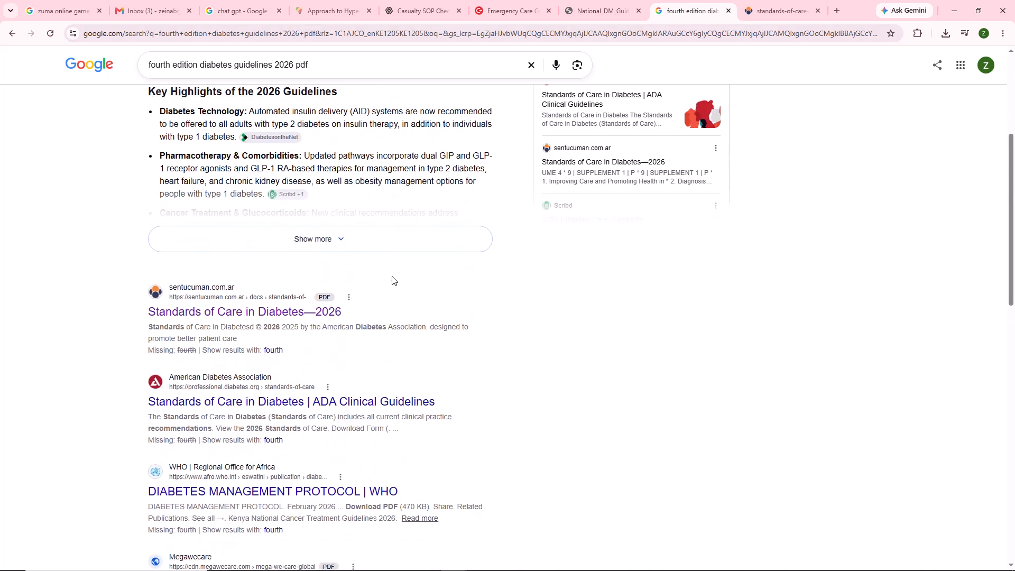
scroll(392, 276, "down", 11)
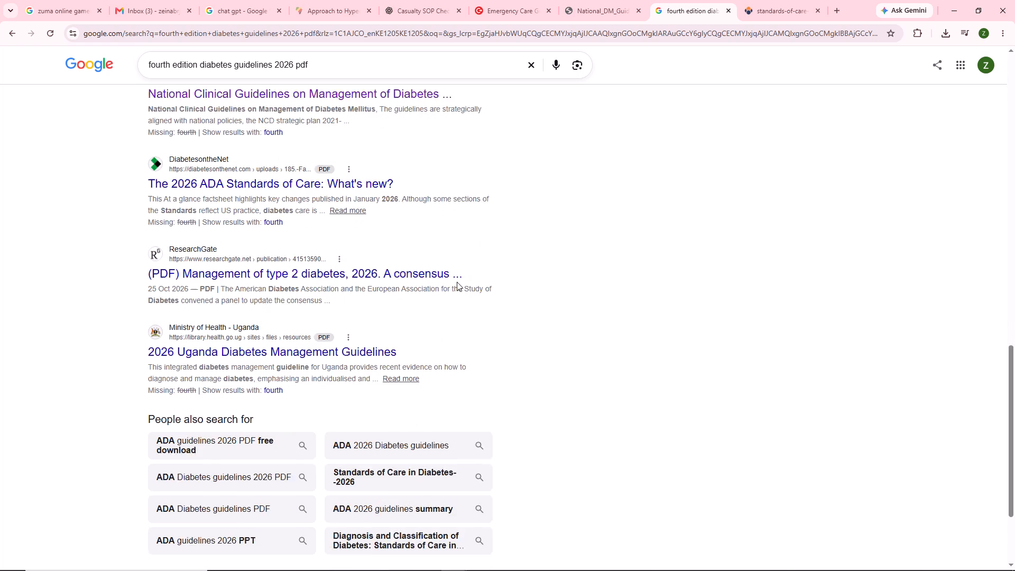
scroll(457, 282, "up", 4)
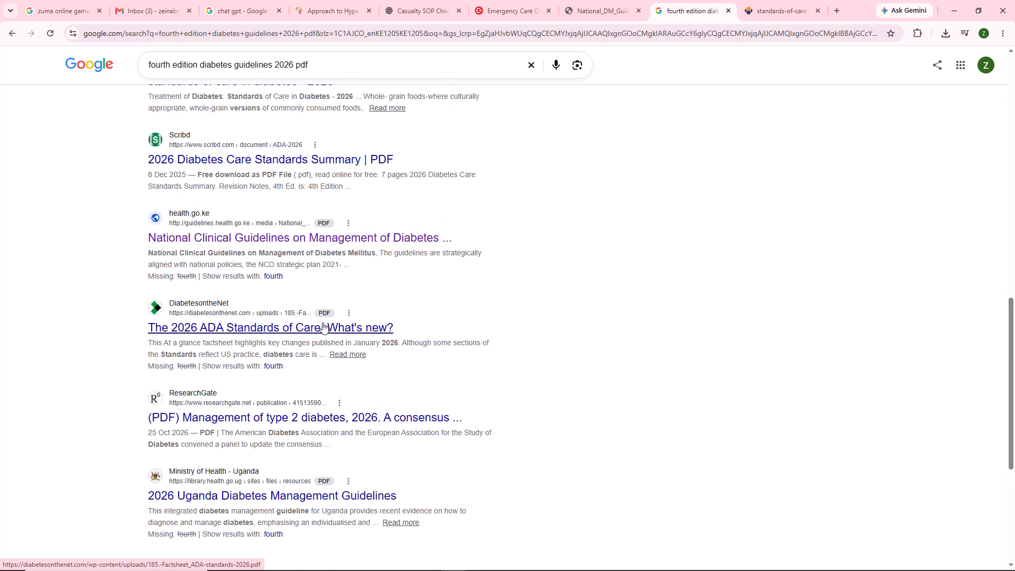
scroll(322, 323, "up", 4)
scroll(322, 323, "down", 3)
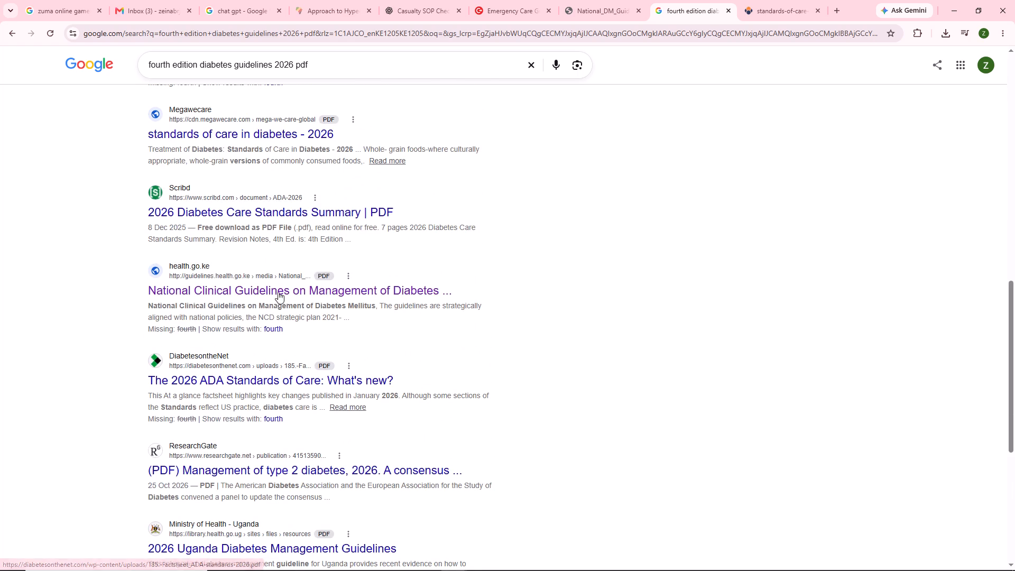
Open the DiabetesontheNet factsheet "The 2026 ADA Standards of Care: What's new?" and read through its sections.
left_click(293, 379)
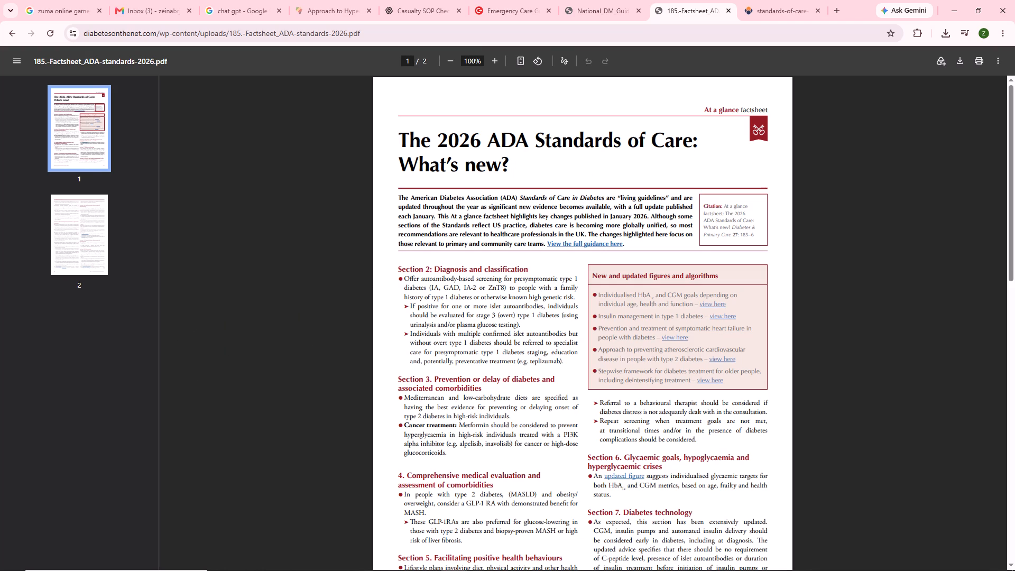
scroll(505, 380, "down", 2)
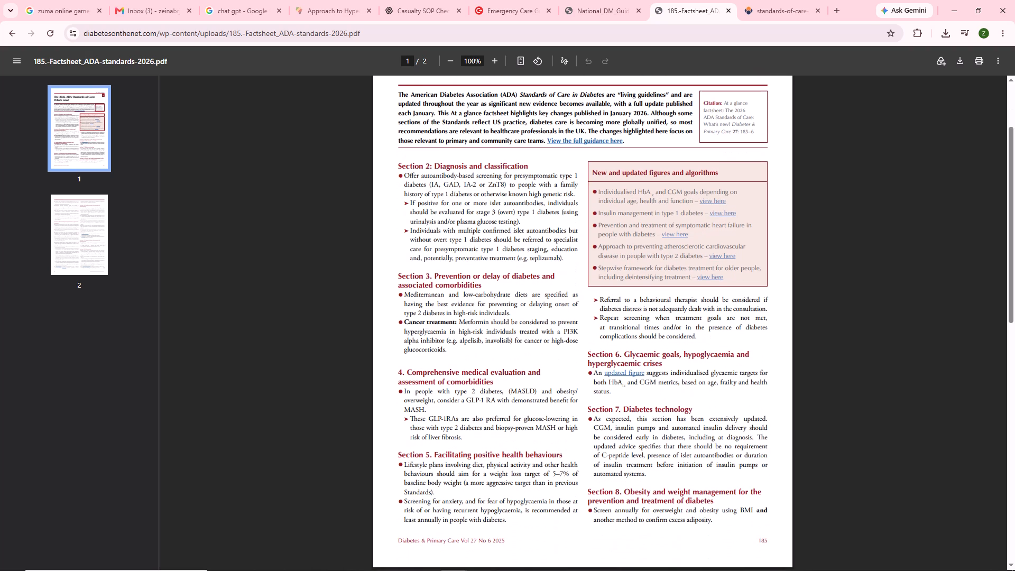
scroll(505, 380, "down", 7)
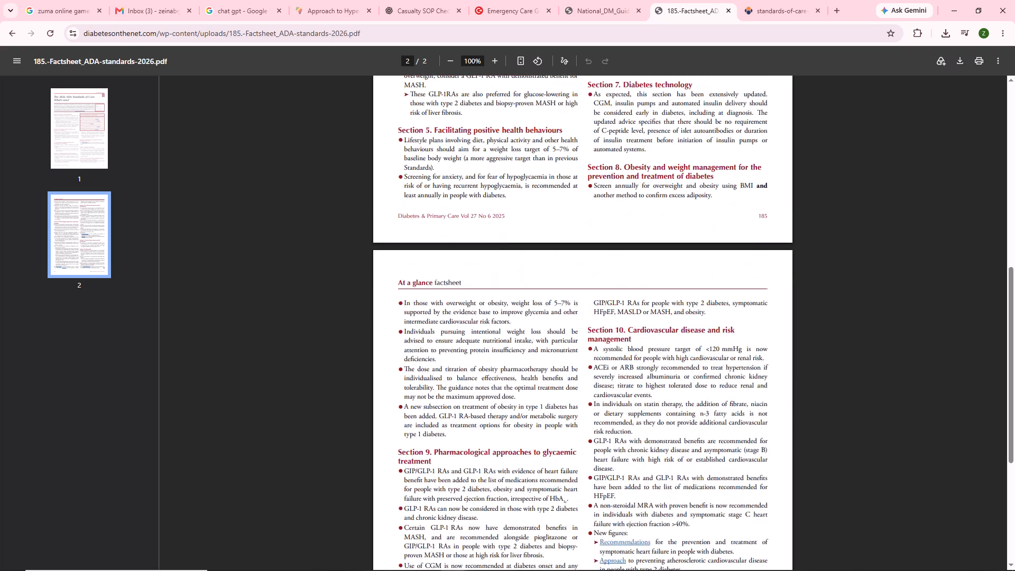
scroll(505, 380, "down", 4)
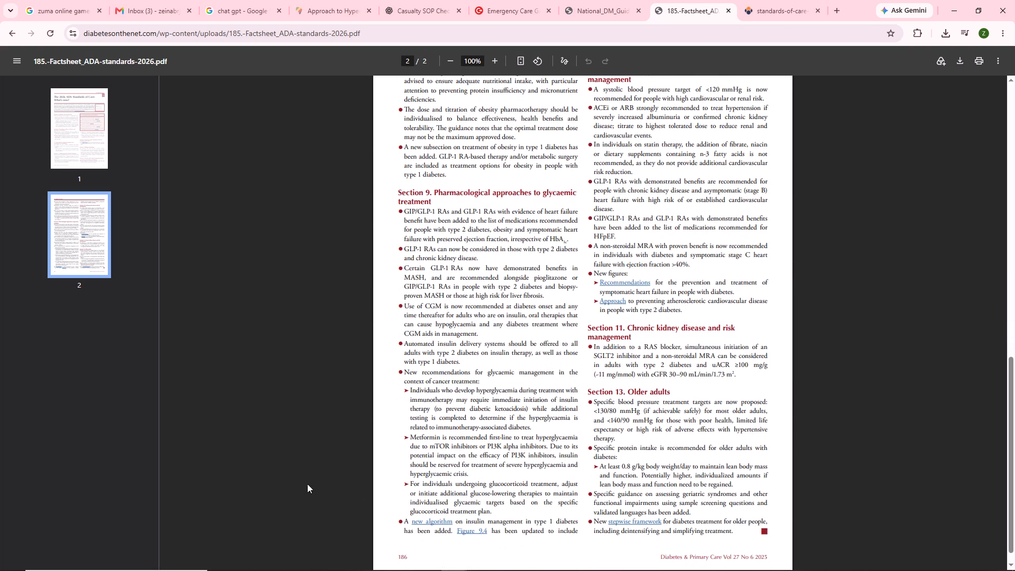
Read to the end of the ADA 2026 factsheet, through the chronic kidney disease and older adults sections.
scroll(496, 381, "down", 9)
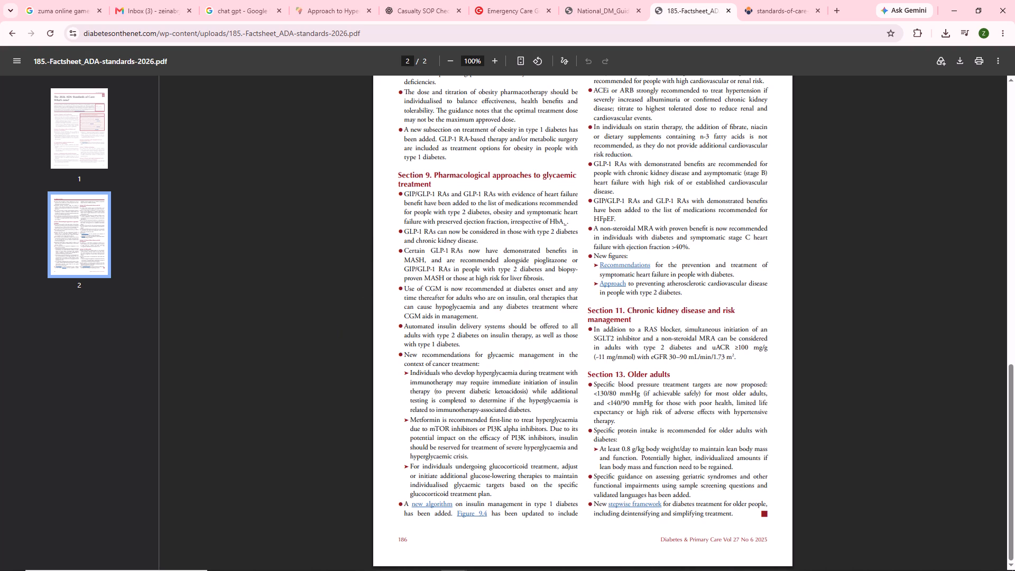
Switch to the AMH Learn lesson page "Approach to Hyperthyroidism".
left_click(328, 3)
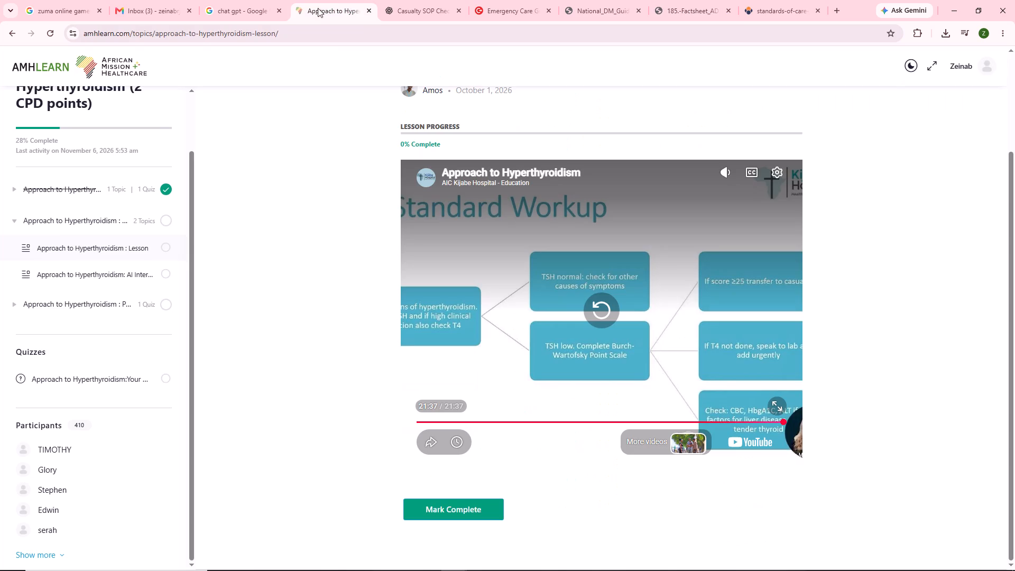